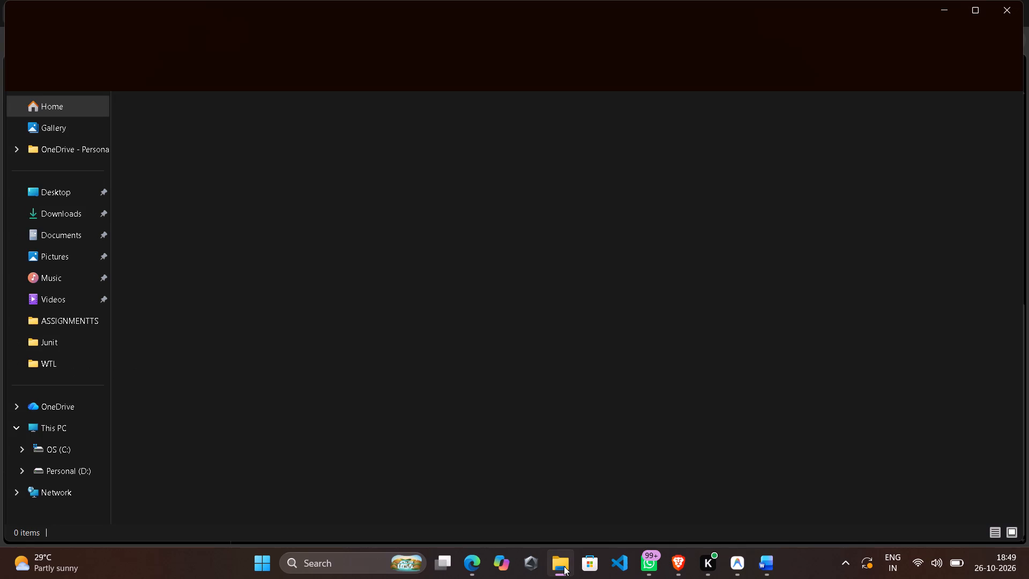
pyautogui.doubleClick(62, 220)
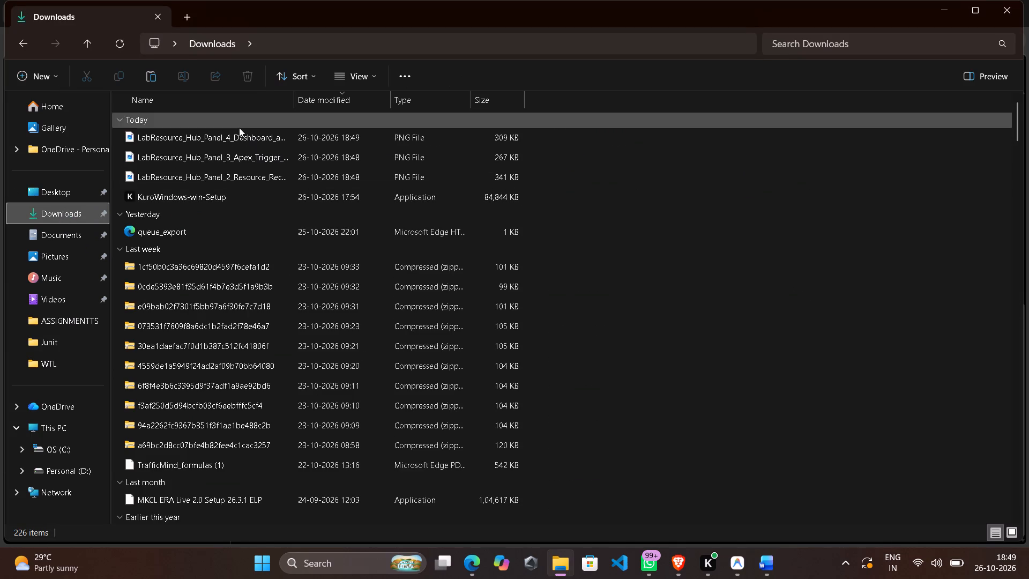
pyautogui.doubleClick(254, 175)
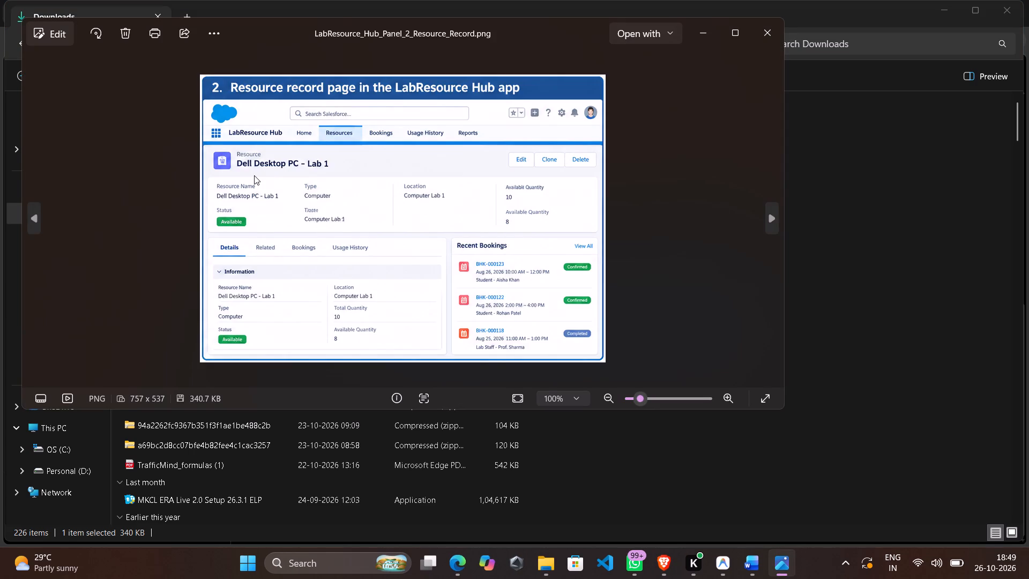
pyautogui.keyDown('ctrl'); pyautogui.scroll(4, 601, 122); pyautogui.keyUp('ctrl')
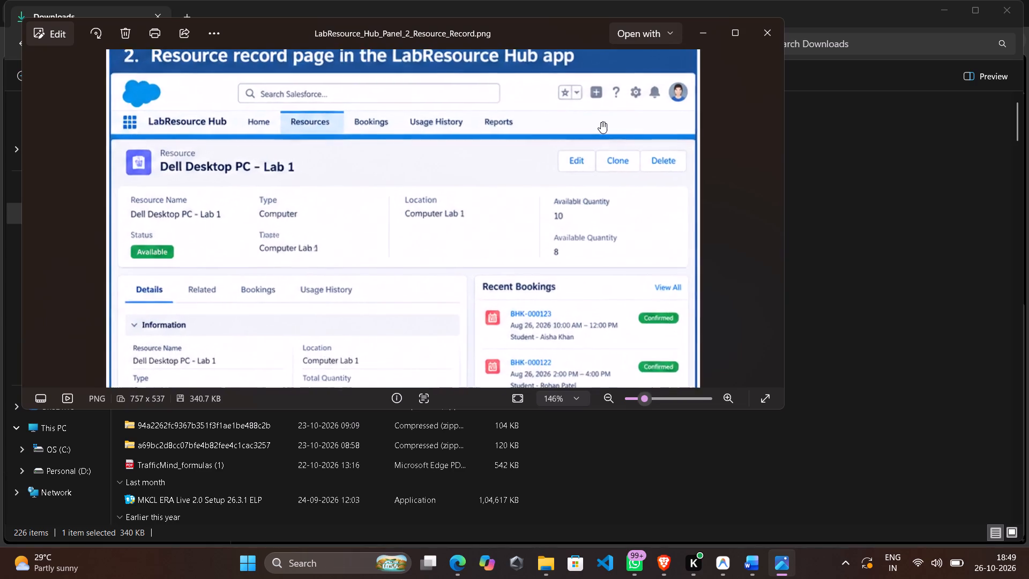
pyautogui.keyDown('ctrl'); pyautogui.scroll(3, 601, 122); pyautogui.keyUp('ctrl')
pyautogui.keyDown('ctrl'); pyautogui.scroll(-5, 601, 122); pyautogui.keyUp('ctrl')
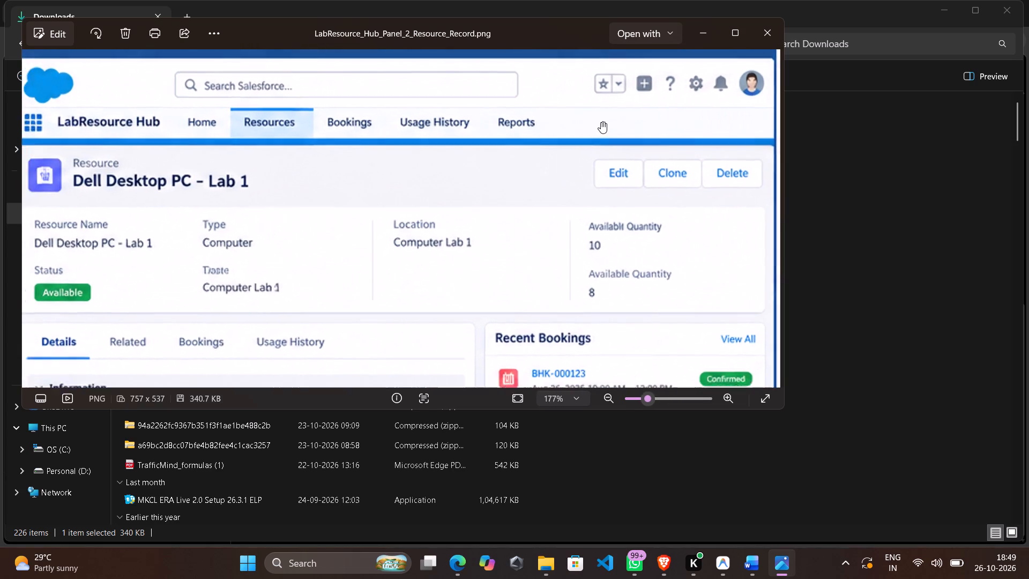
pyautogui.keyDown('ctrl'); pyautogui.scroll(-2, 601, 122); pyautogui.keyUp('ctrl')
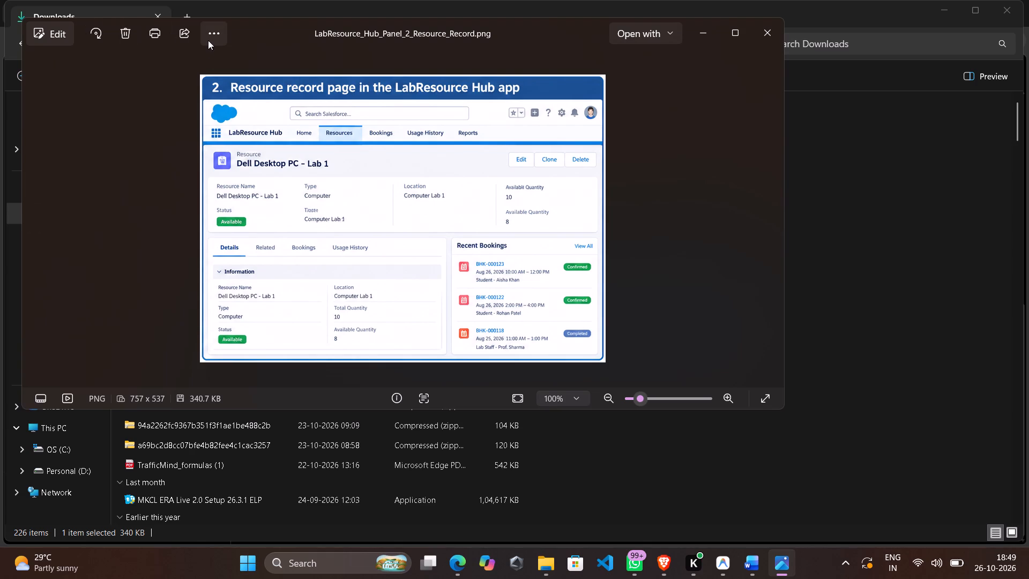
# Crop the blue title banner off the top of the Panel 2 image, to 757 x 490, save over the original and close it.
pyautogui.click(54, 39)
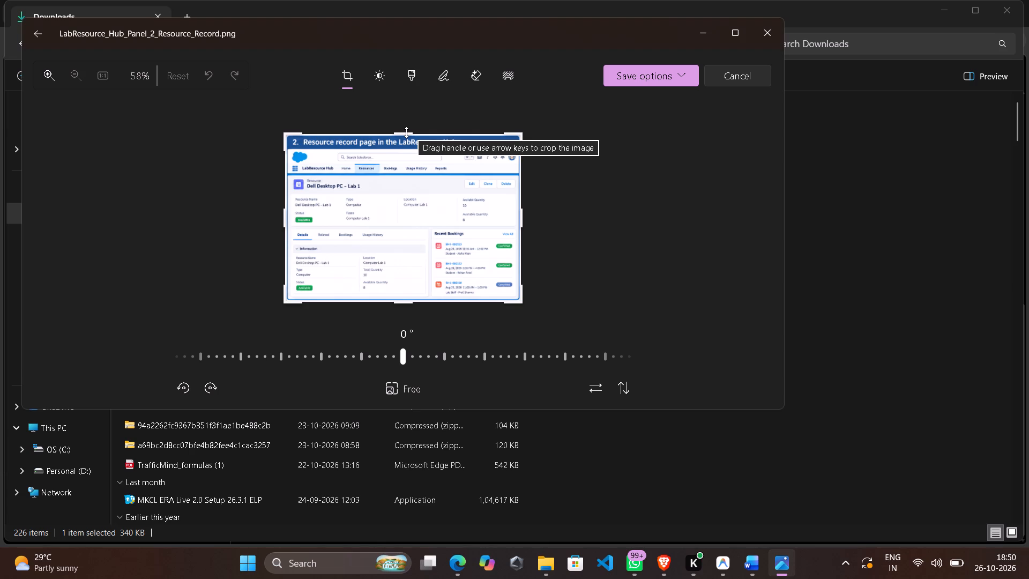
pyautogui.moveTo(406, 132); pyautogui.dragTo(406, 134)
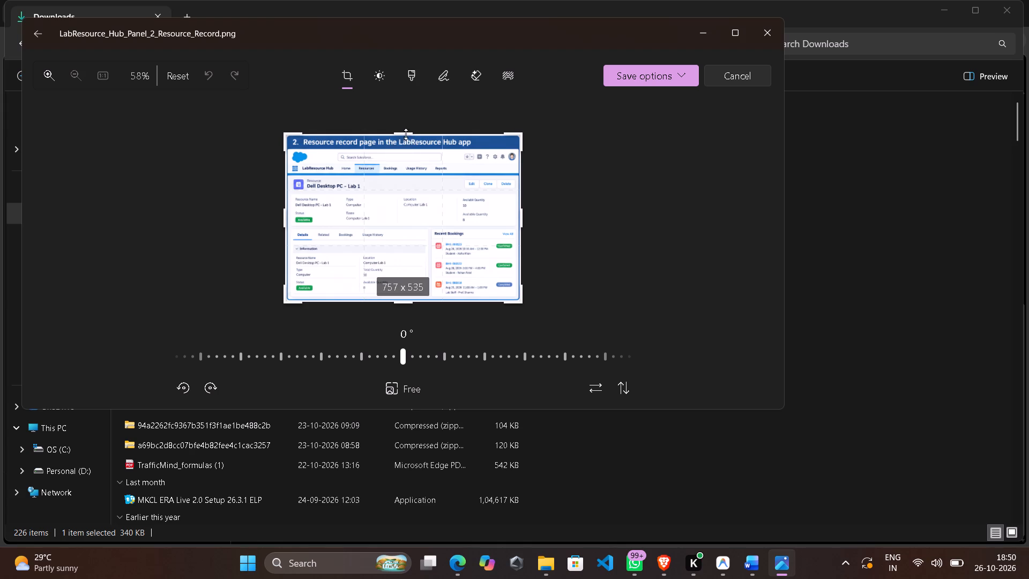
pyautogui.moveTo(406, 134); pyautogui.dragTo(408, 147)
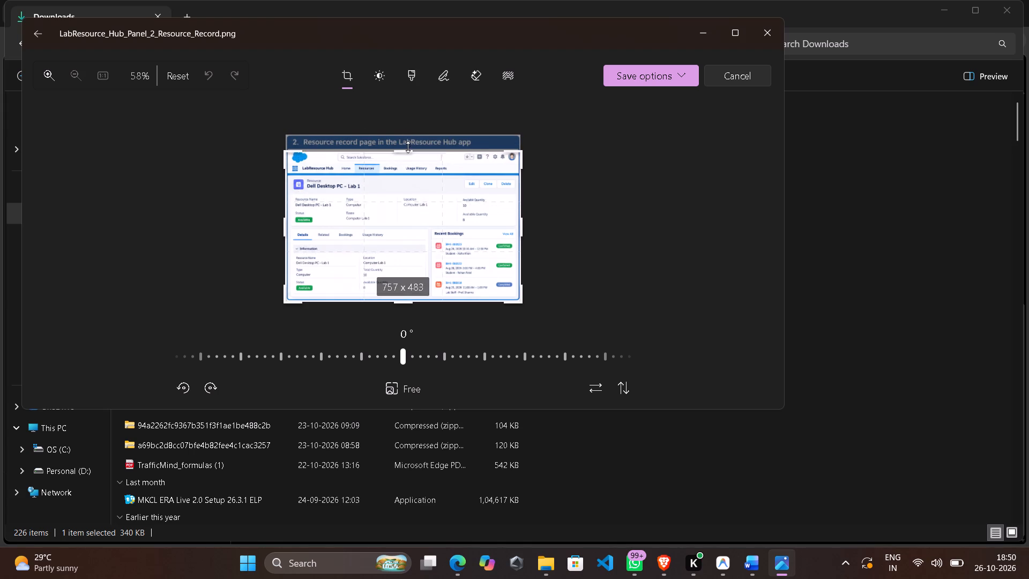
pyautogui.moveTo(408, 147); pyautogui.dragTo(409, 147)
pyautogui.click(654, 77)
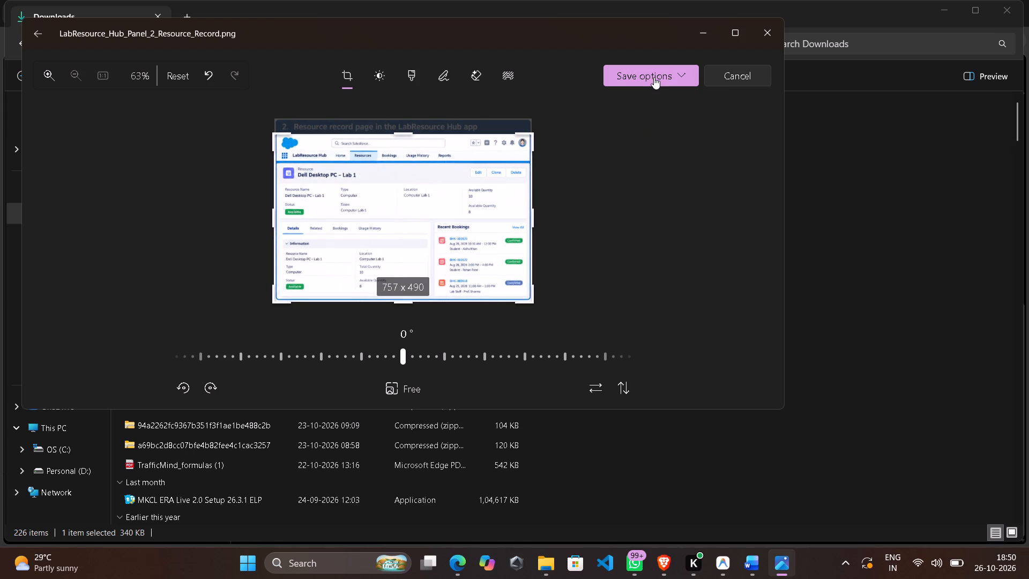
pyautogui.click(633, 129)
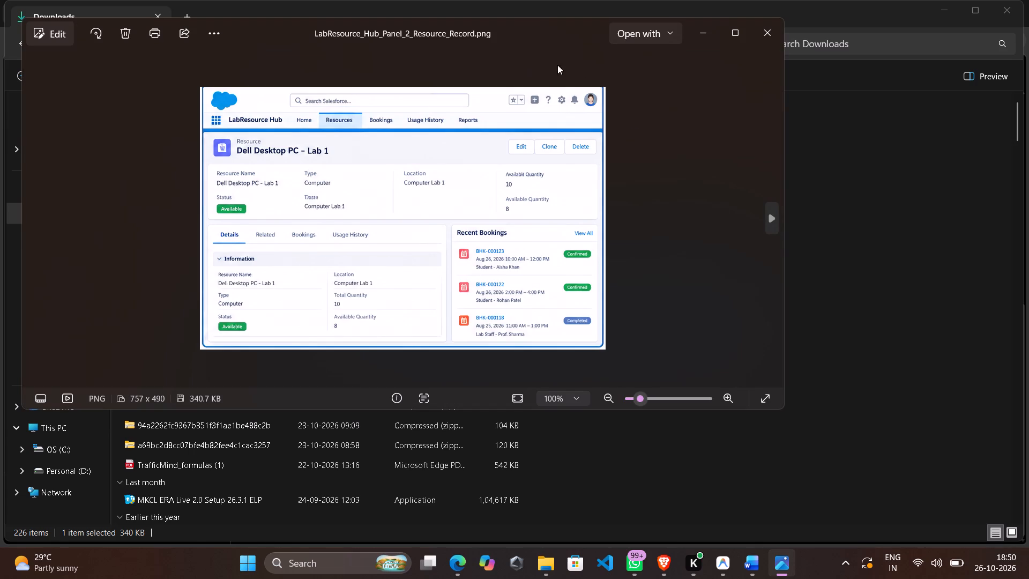
pyautogui.click(770, 25)
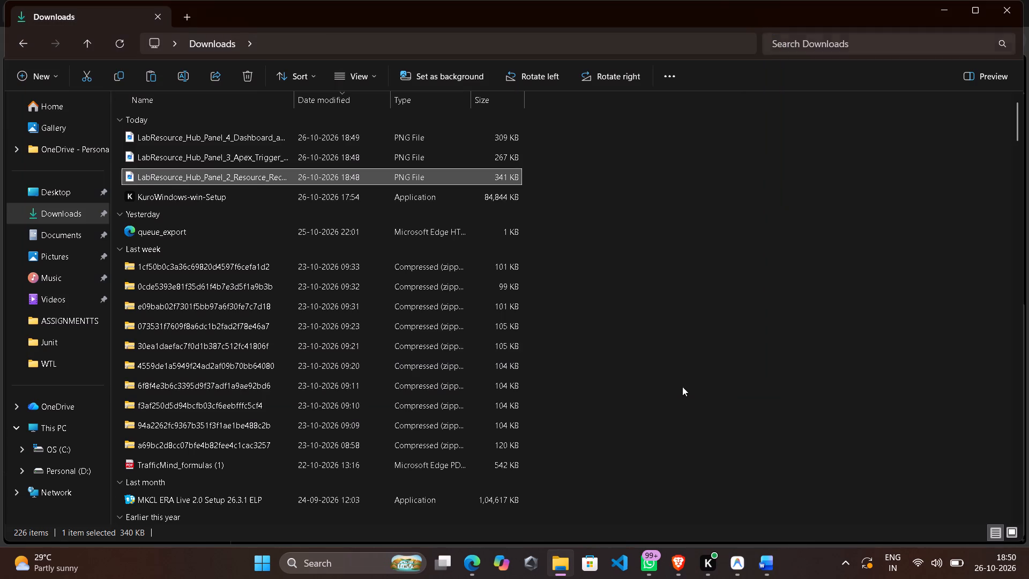
# Switch to the mini project report in Word and find the screenshot 2 placeholder below Figure 4.1 in section 4.5.
pyautogui.click(770, 571)
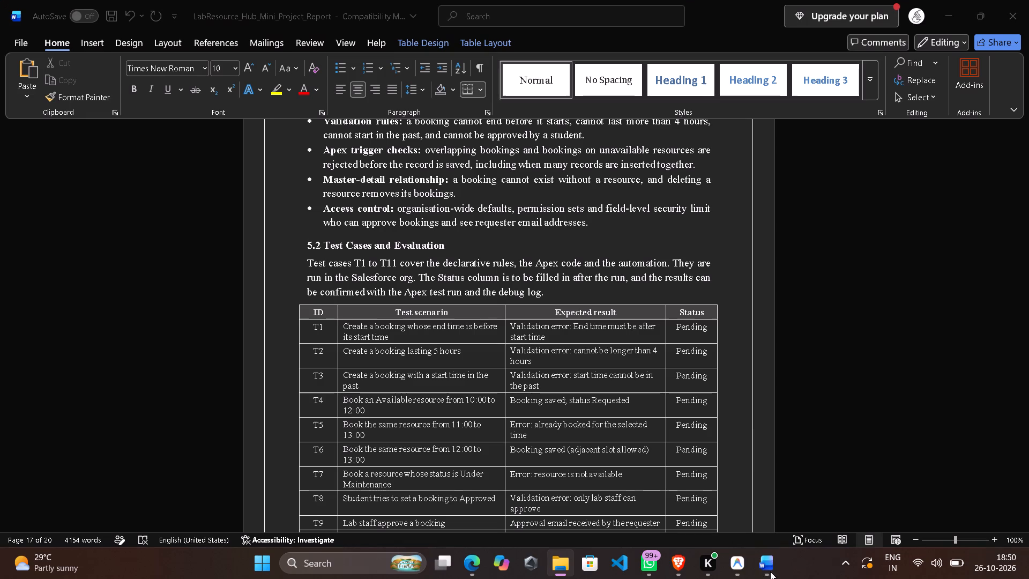
pyautogui.scroll(-5, 547, 239)
pyautogui.scroll(3, 547, 239)
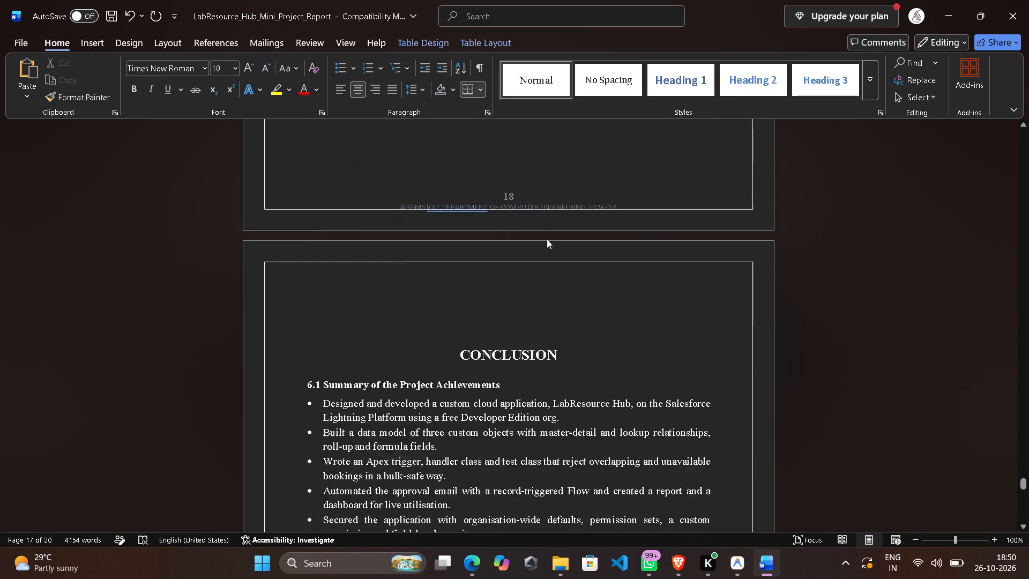
pyautogui.scroll(7, 547, 239)
pyautogui.scroll(-1, 547, 239)
pyautogui.scroll(1, 547, 239)
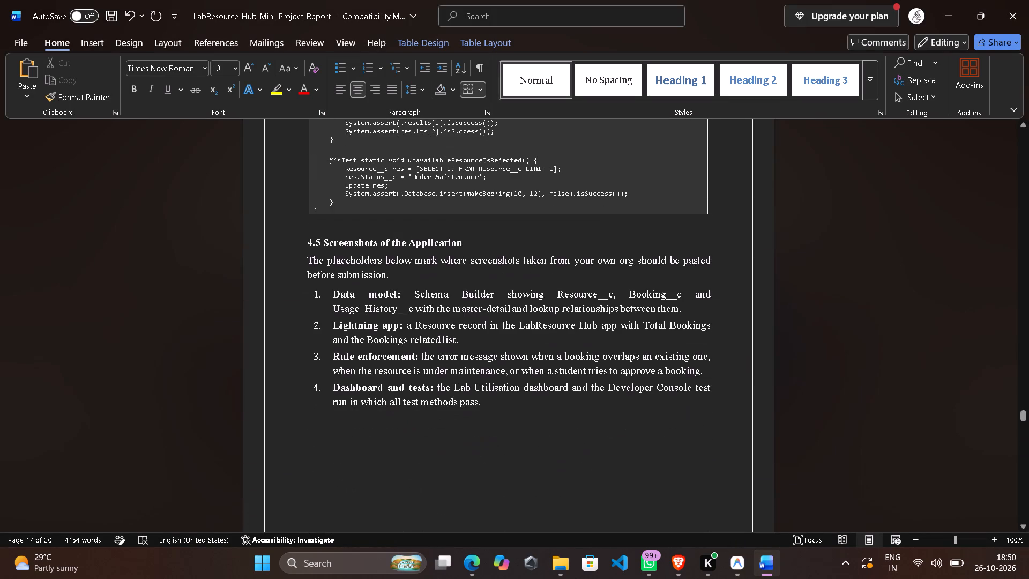
pyautogui.scroll(-4, 547, 239)
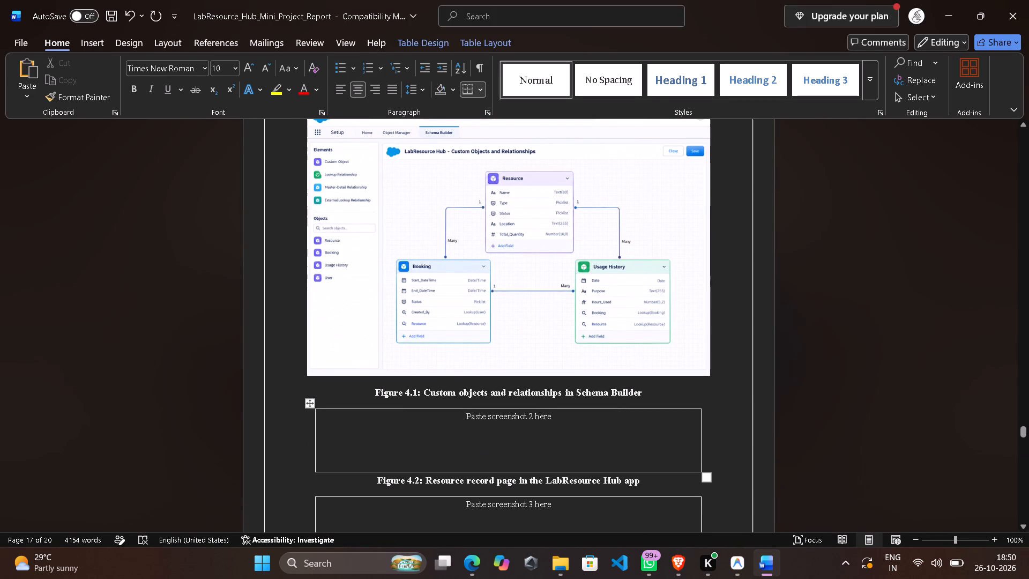
pyautogui.scroll(-1, 547, 239)
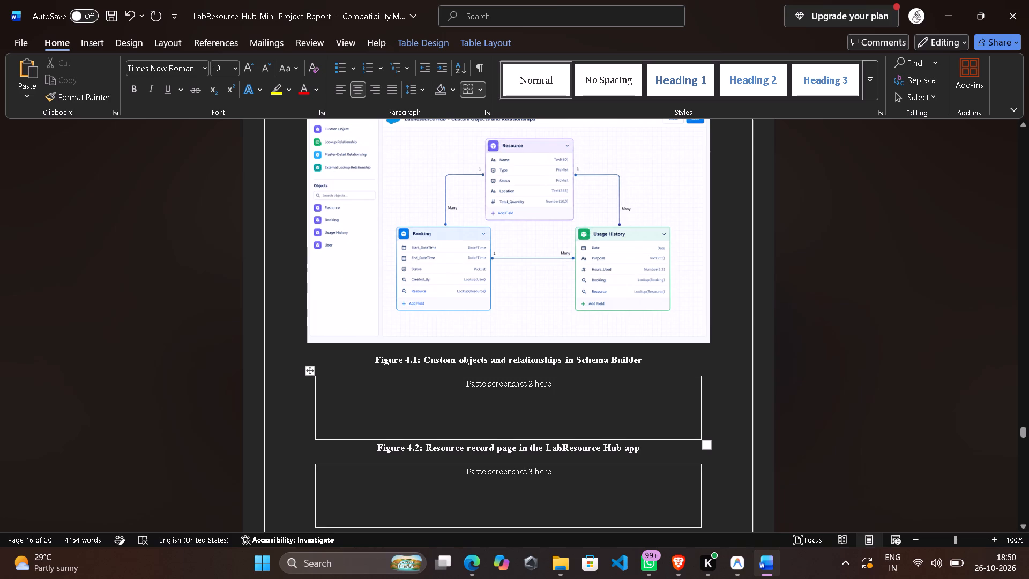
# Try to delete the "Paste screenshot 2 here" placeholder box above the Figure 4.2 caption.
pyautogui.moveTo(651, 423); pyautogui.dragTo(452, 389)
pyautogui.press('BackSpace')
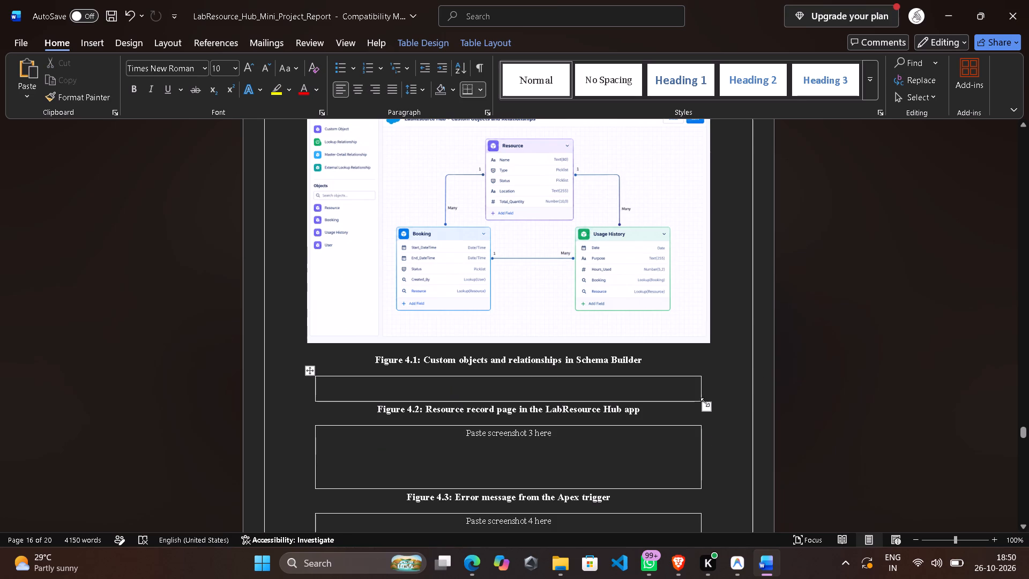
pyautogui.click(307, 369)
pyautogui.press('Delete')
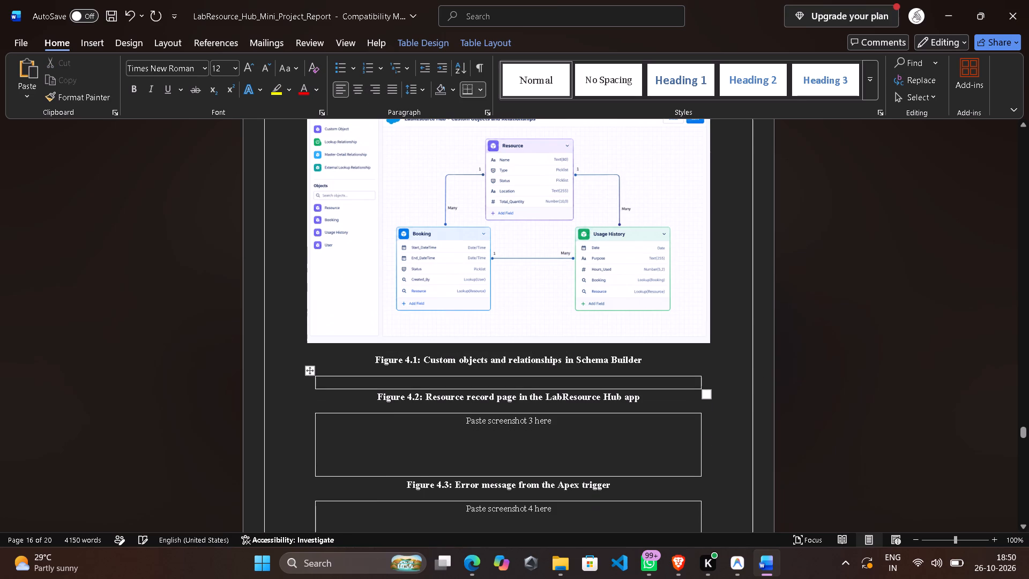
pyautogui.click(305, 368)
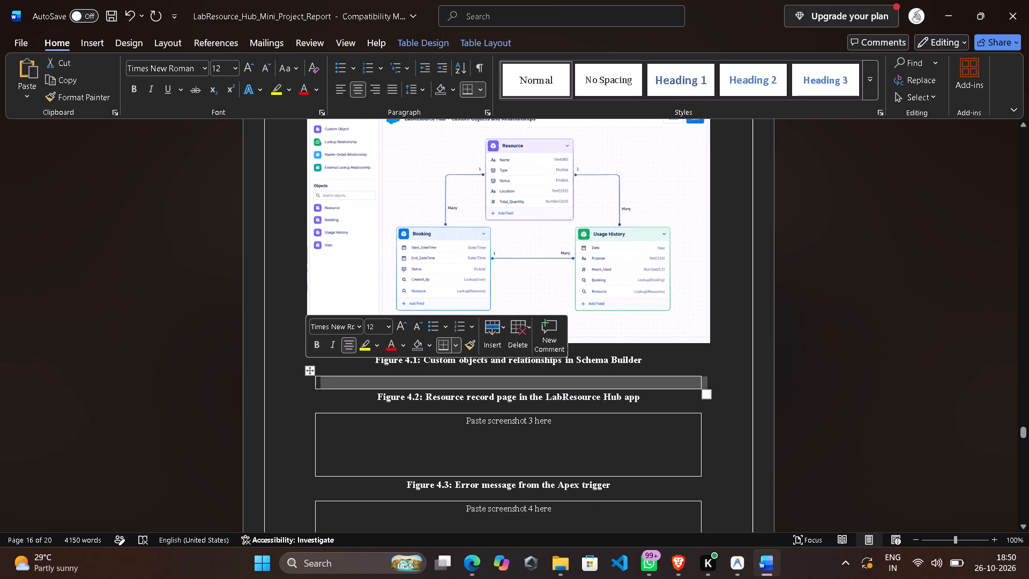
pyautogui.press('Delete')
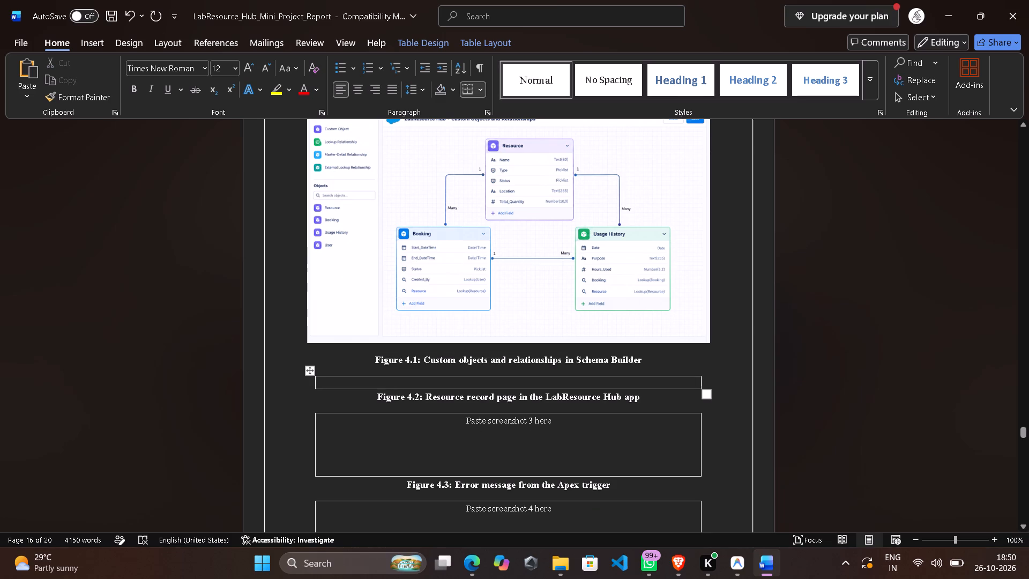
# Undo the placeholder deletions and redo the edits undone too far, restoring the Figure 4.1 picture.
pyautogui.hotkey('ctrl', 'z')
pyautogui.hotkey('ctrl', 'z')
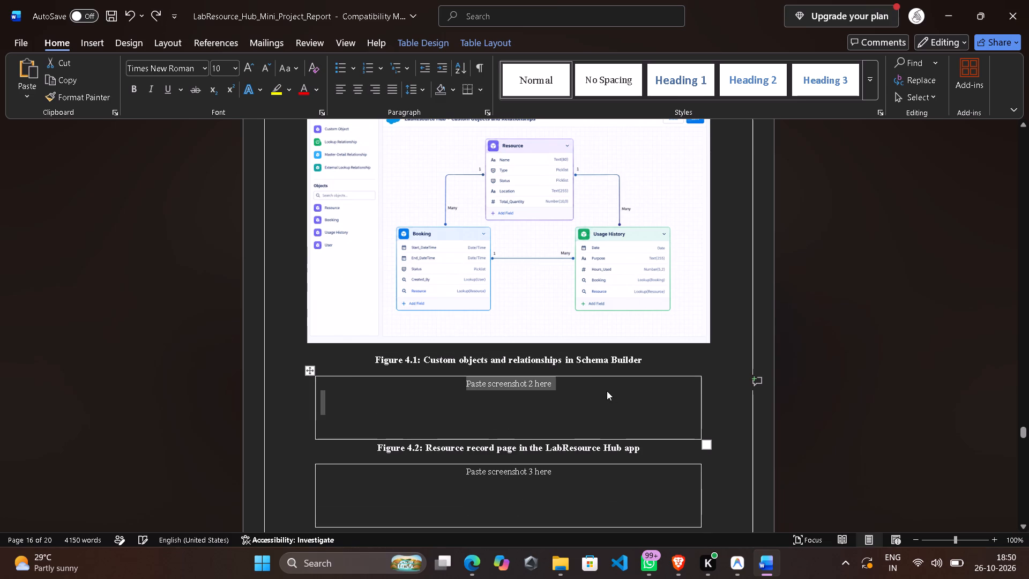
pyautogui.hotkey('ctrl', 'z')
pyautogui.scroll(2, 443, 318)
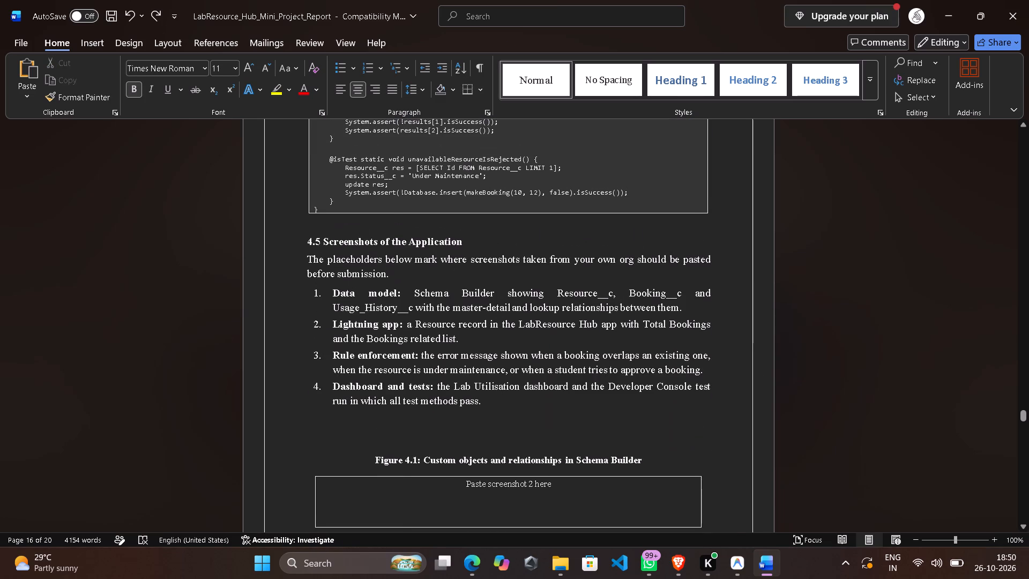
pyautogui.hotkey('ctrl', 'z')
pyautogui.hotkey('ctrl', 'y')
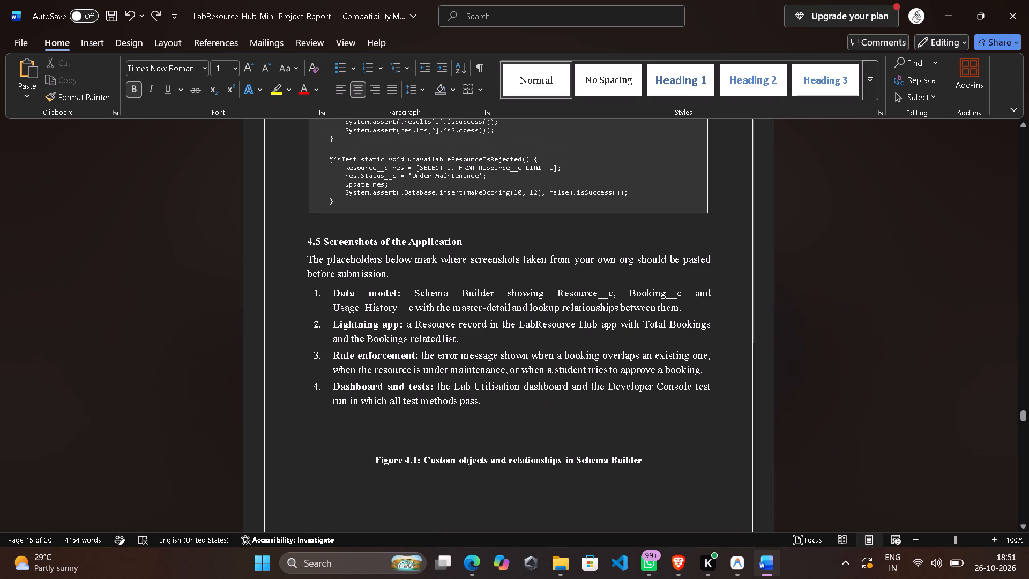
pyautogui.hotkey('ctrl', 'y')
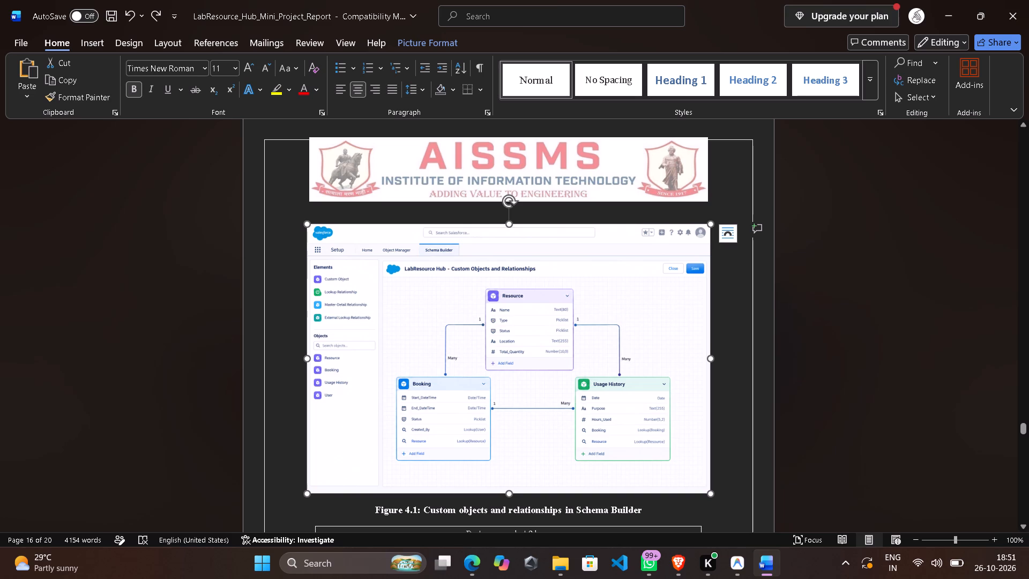
# Delete the whole "Paste screenshot 2 here" placeholder box above the Figure 4.2 caption.
pyautogui.scroll(-2, 506, 306)
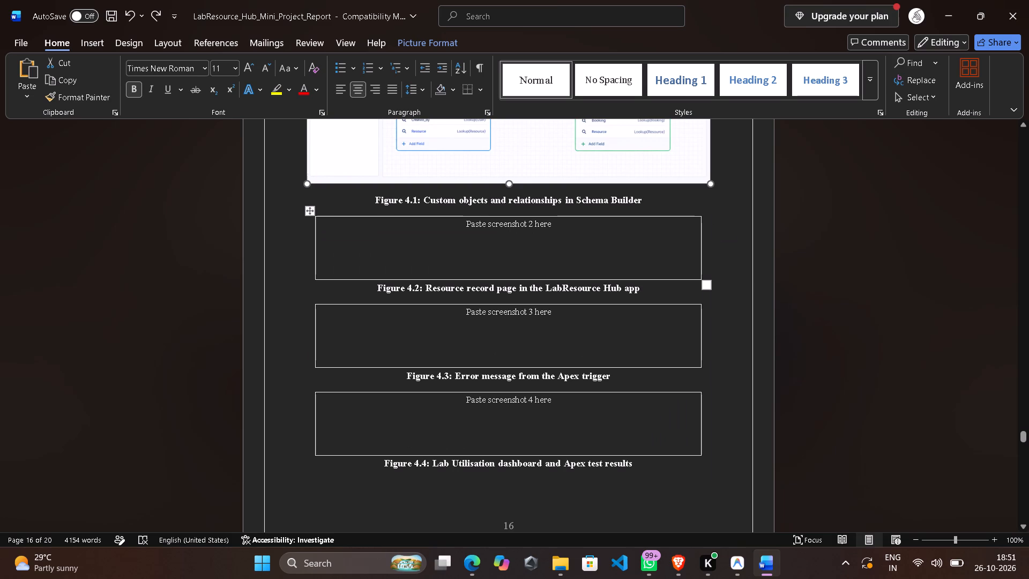
pyautogui.moveTo(714, 270); pyautogui.dragTo(394, 226)
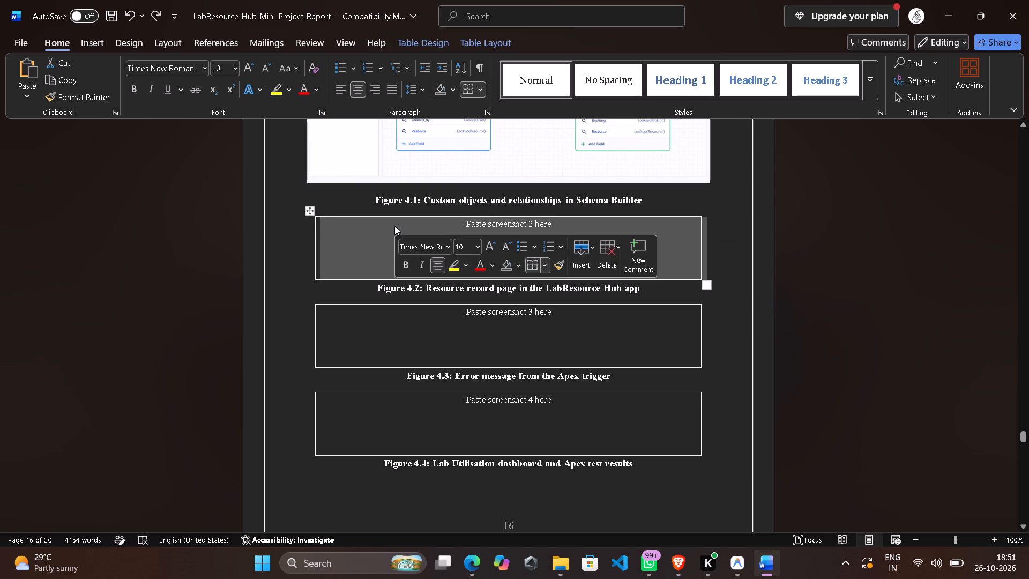
pyautogui.press('BackSpace')
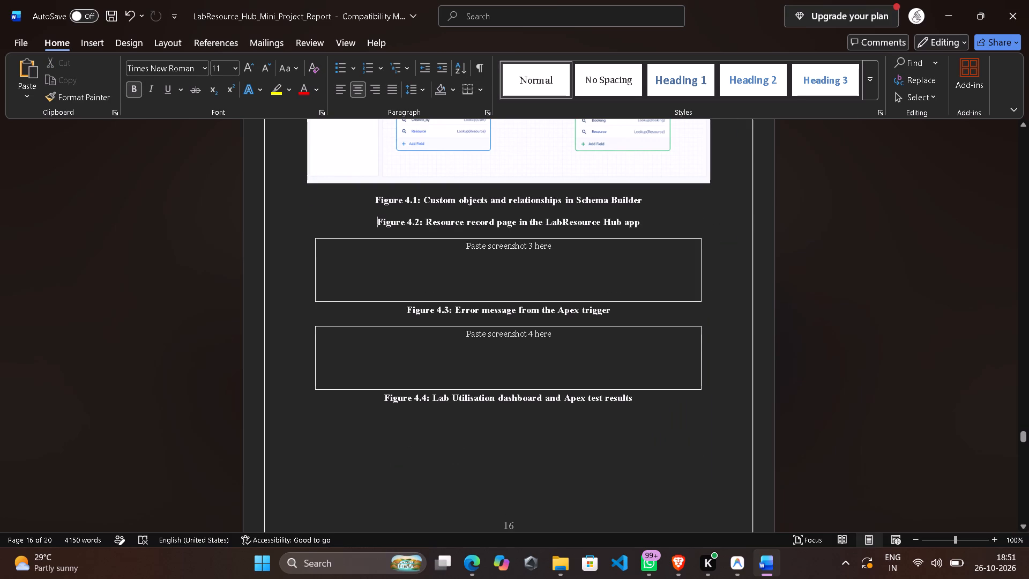
# Add an empty line above the Figure 4.2 caption and place the cursor on it.
pyautogui.press('Return')
pyautogui.press('Up')
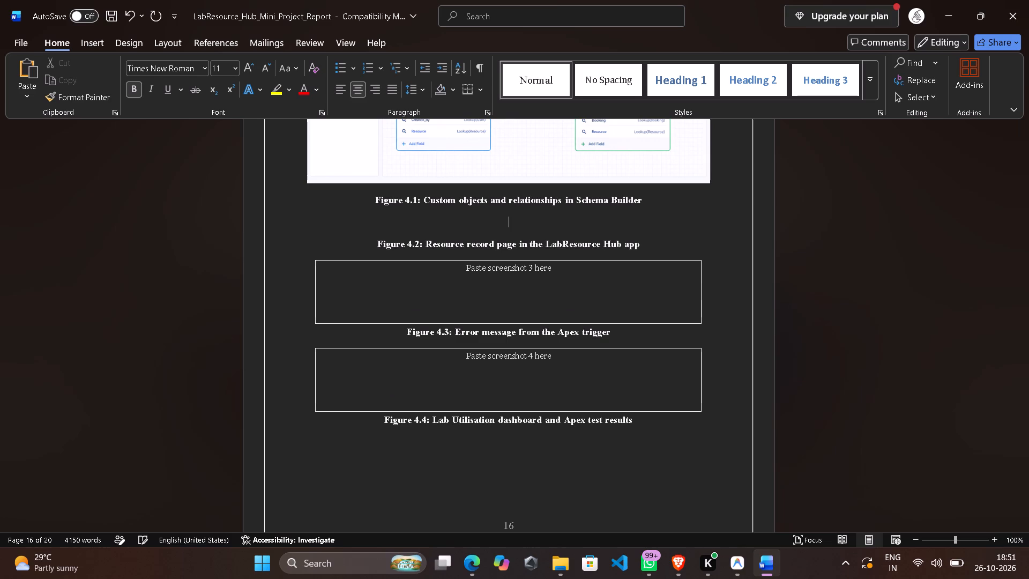
# Start inserting a picture from this device above the Figure 4.2 caption, browsing to Downloads and moving the dialog clear of the page.
pyautogui.click(85, 44)
pyautogui.click(96, 86)
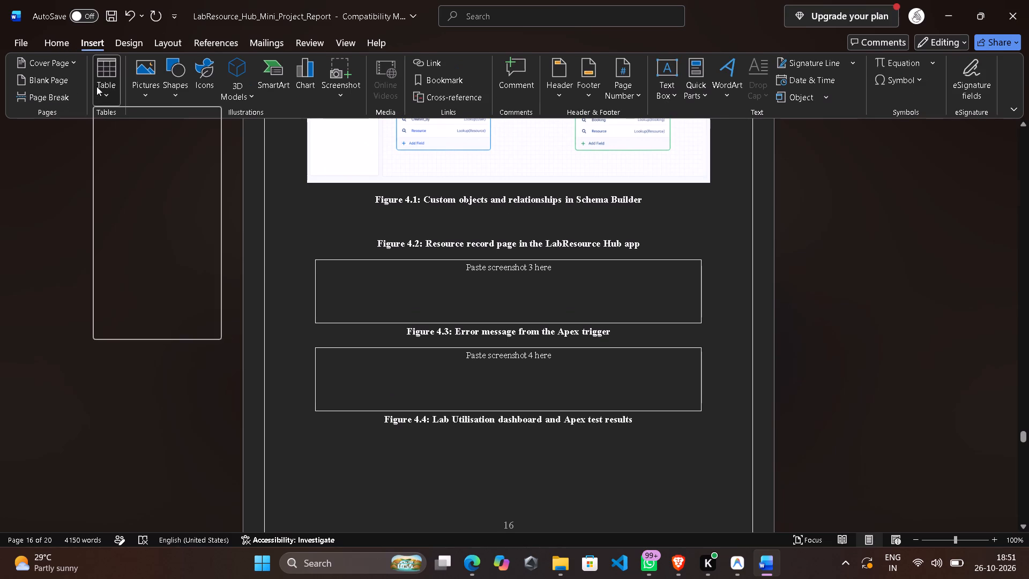
pyautogui.click(146, 80)
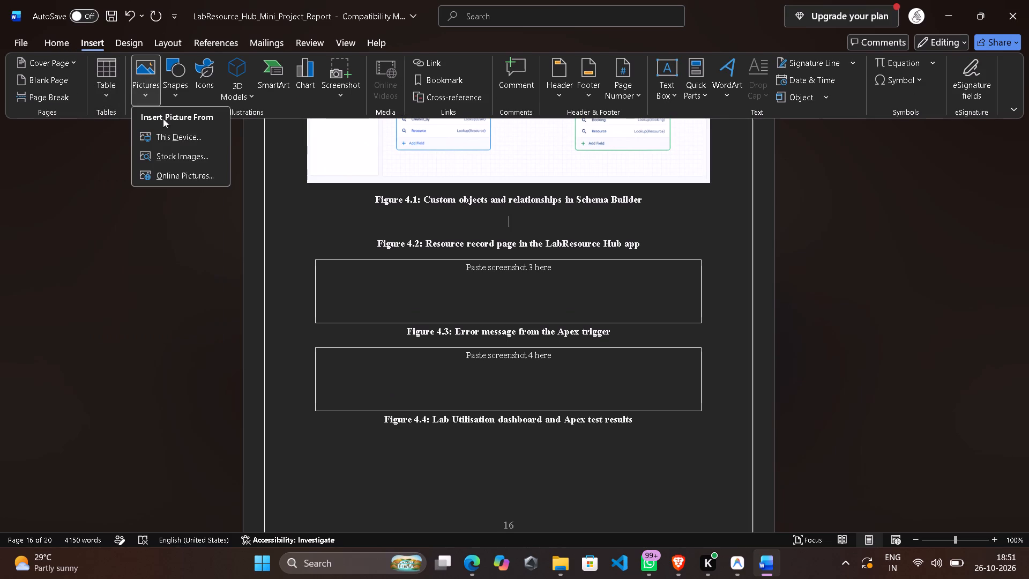
pyautogui.click(168, 132)
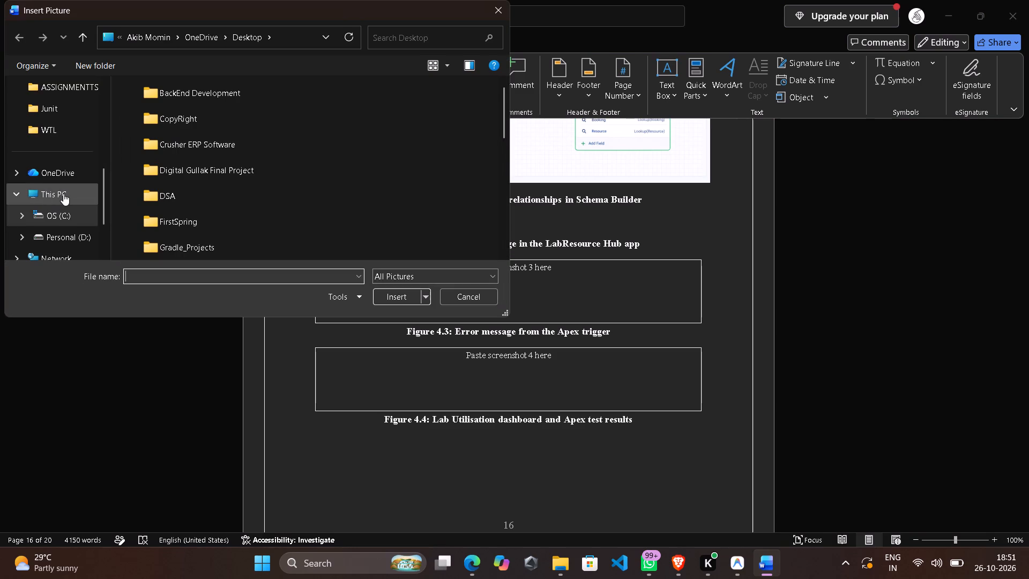
pyautogui.scroll(8, 63, 194)
pyautogui.doubleClick(62, 205)
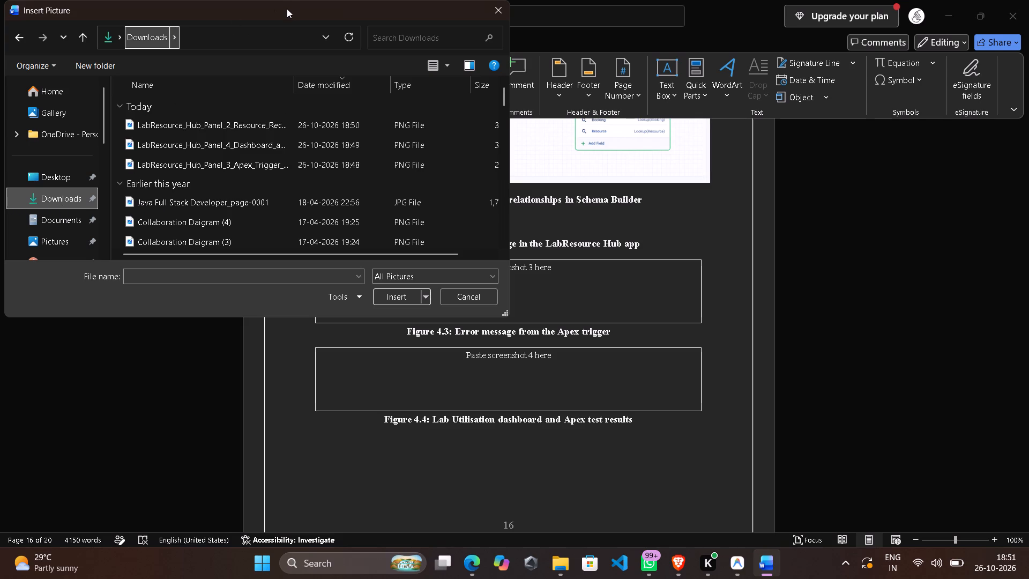
pyautogui.moveTo(287, 9); pyautogui.dragTo(682, 207)
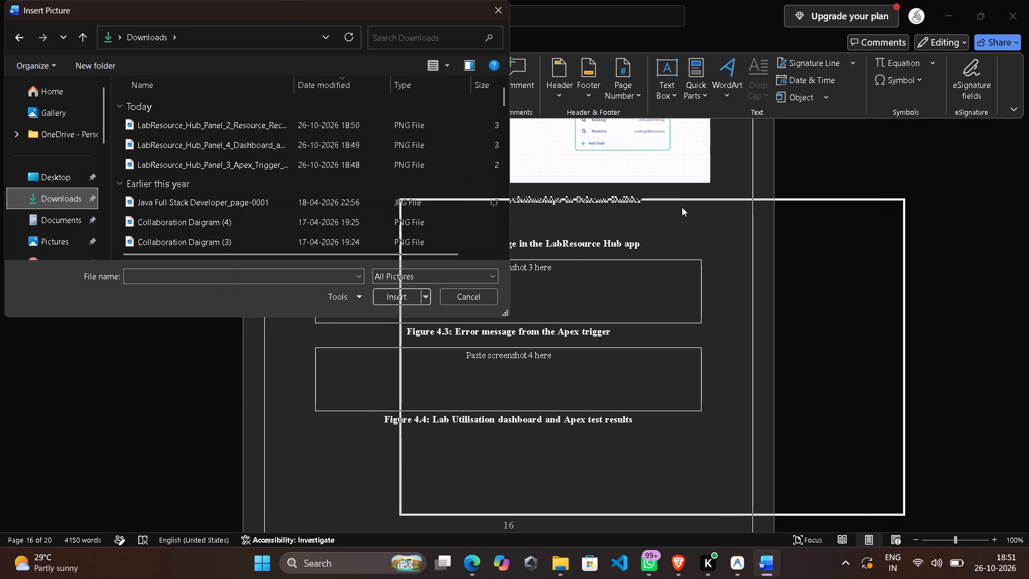
pyautogui.moveTo(682, 207); pyautogui.dragTo(764, 207)
pyautogui.scroll(-1, 443, 300)
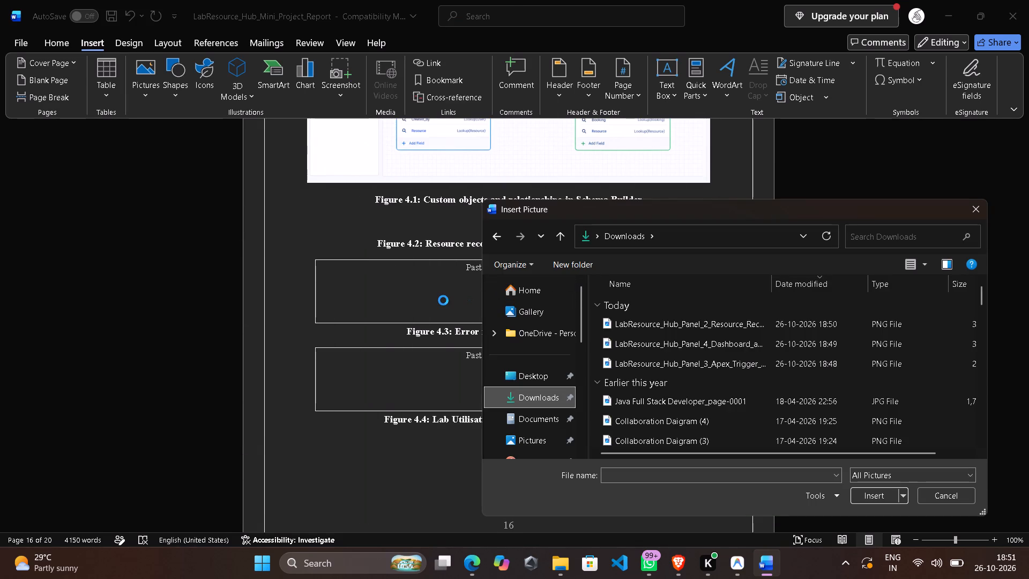
pyautogui.scroll(-1, 443, 300)
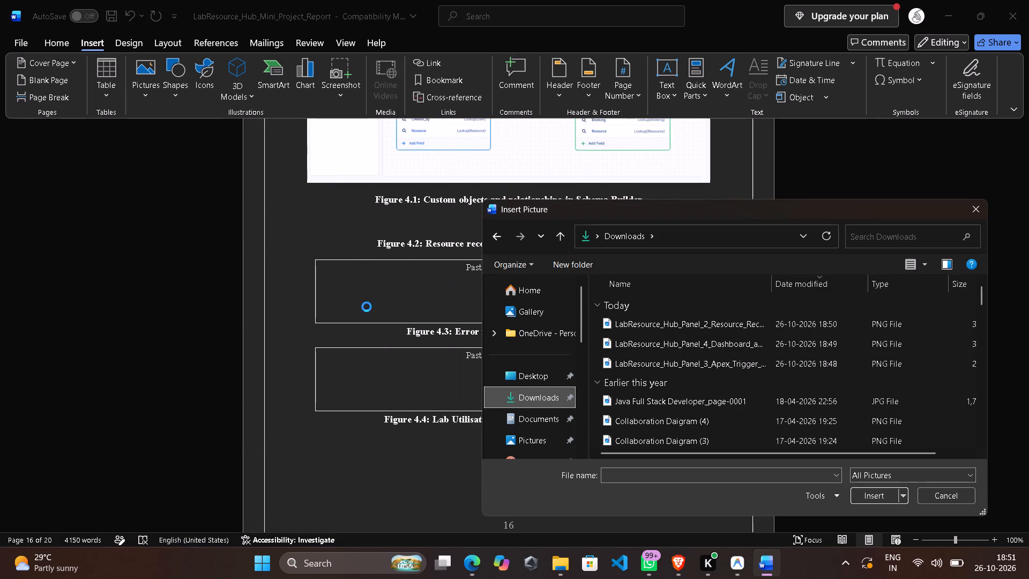
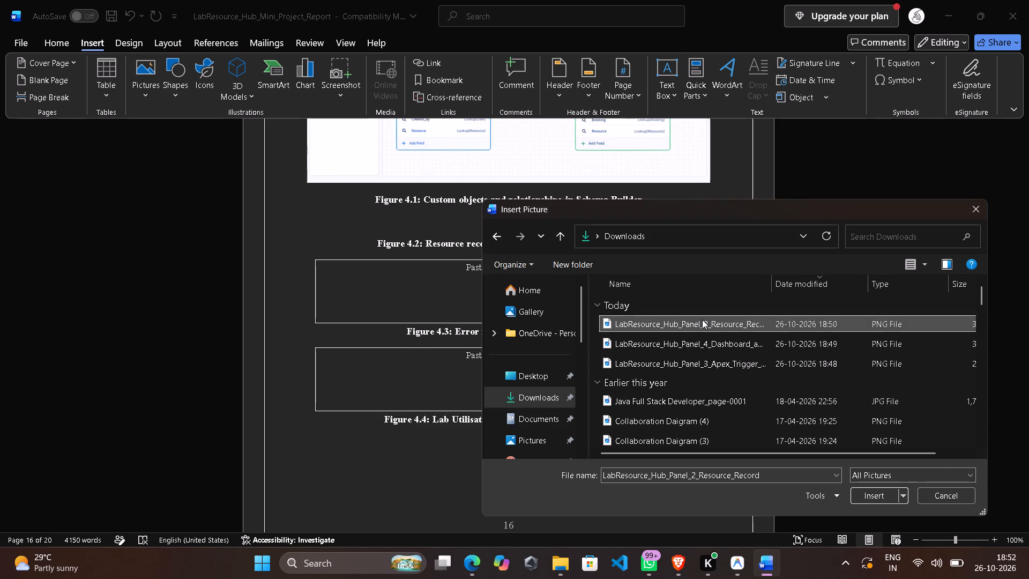
pyautogui.click(871, 493)
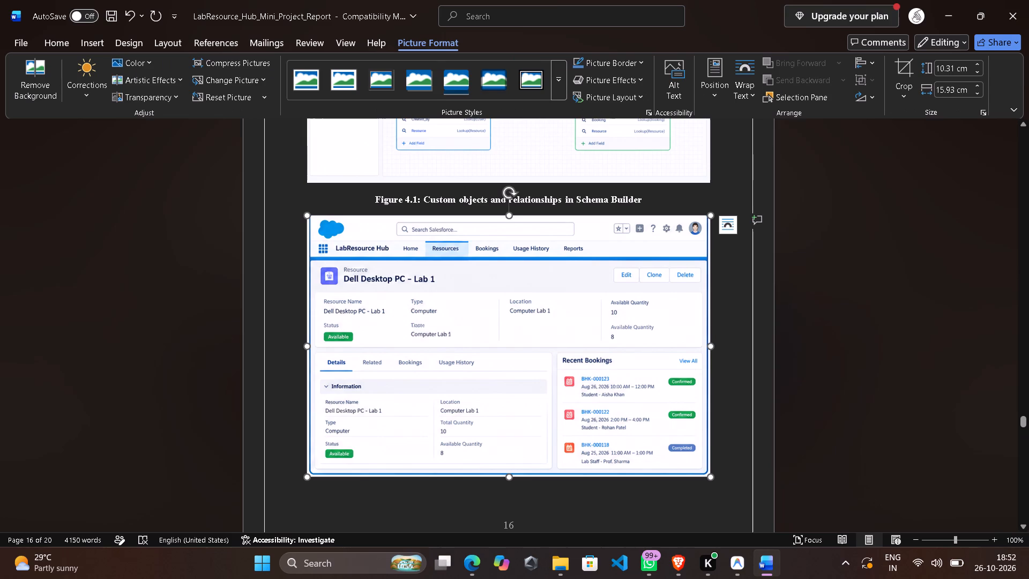
# Add empty lines above the heading "4.5 Screenshots of the Application" to push the section onto the next page.
pyautogui.scroll(-1, 546, 361)
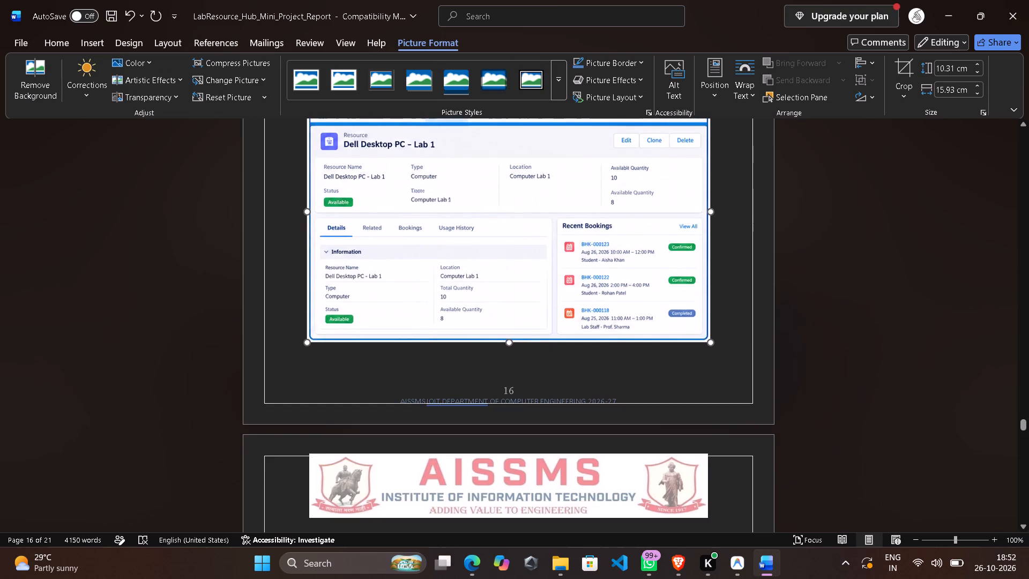
pyautogui.scroll(6, 546, 361)
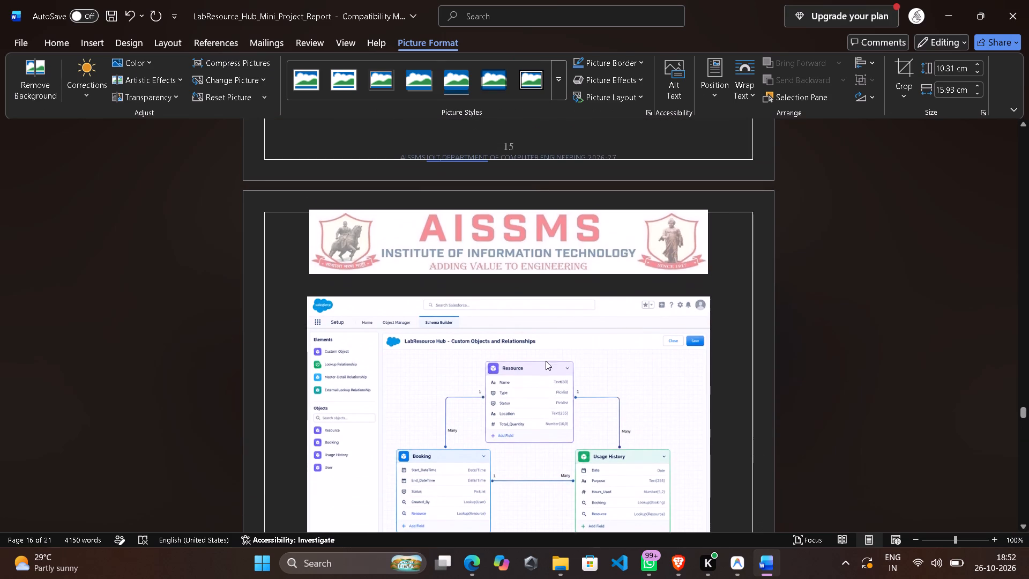
pyautogui.scroll(1, 546, 361)
pyautogui.hscroll(1, 546, 361)
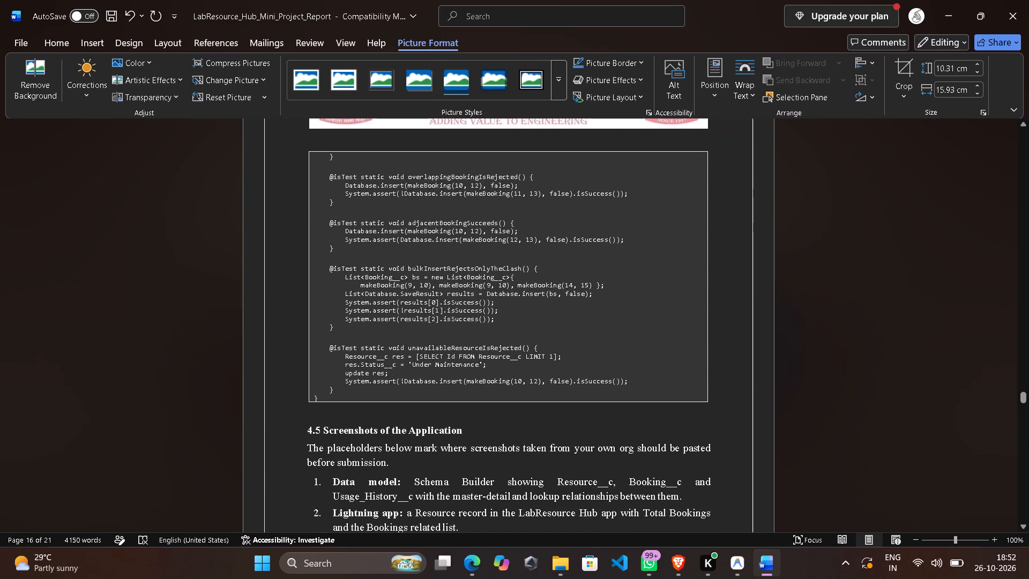
pyautogui.hscroll(1, 546, 361)
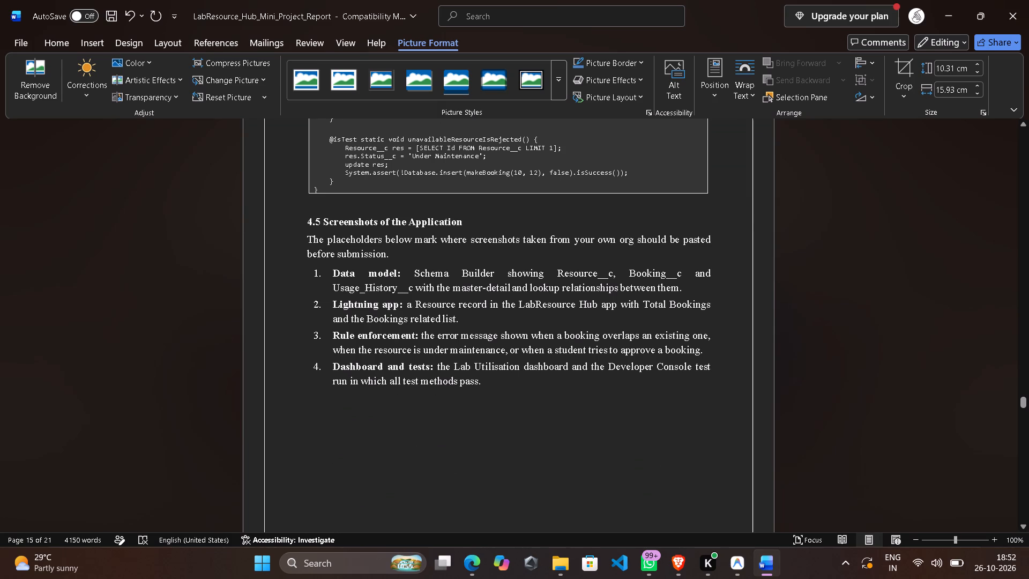
pyautogui.click(474, 207)
pyautogui.press('Return')
pyautogui.press('Return')
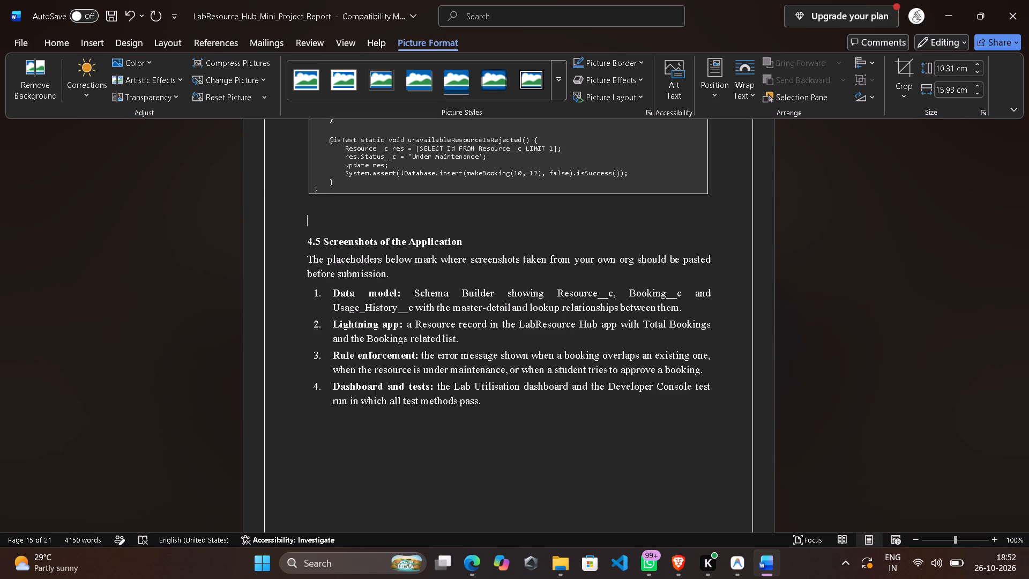
pyautogui.press('Return')
pyautogui.press('Return')
pyautogui.press('Return')
pyautogui.press('Return')
pyautogui.press('Return')
pyautogui.press('Return')
pyautogui.press('Return')
pyautogui.press('Return')
pyautogui.press('Return')
pyautogui.press('Return')
pyautogui.press('Return')
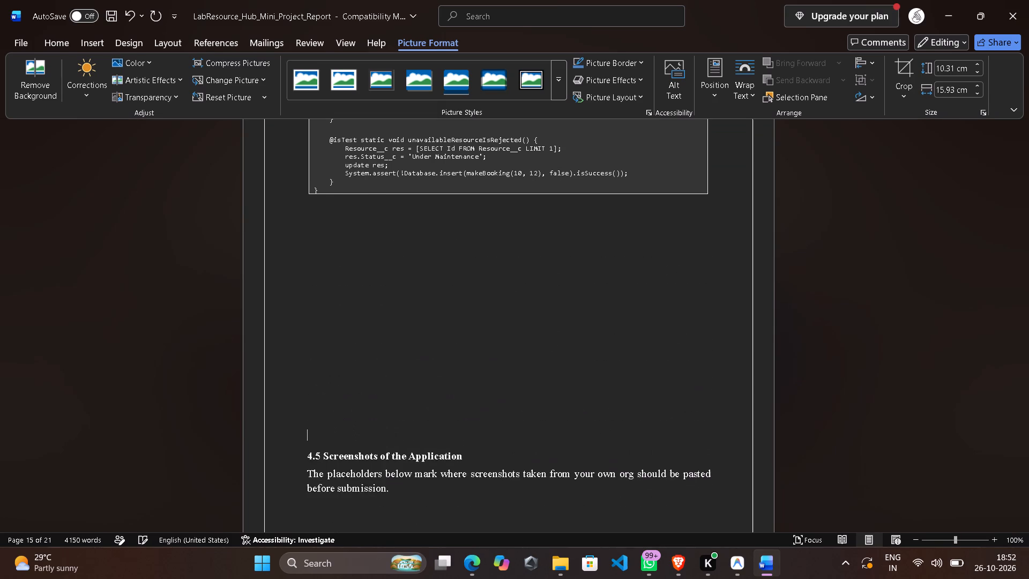
pyautogui.press('Return')
# Check how section 4.5's list, pictures and captions are laid out across the pages up to the Testing and Validation chapter.
pyautogui.scroll(-3, 474, 207)
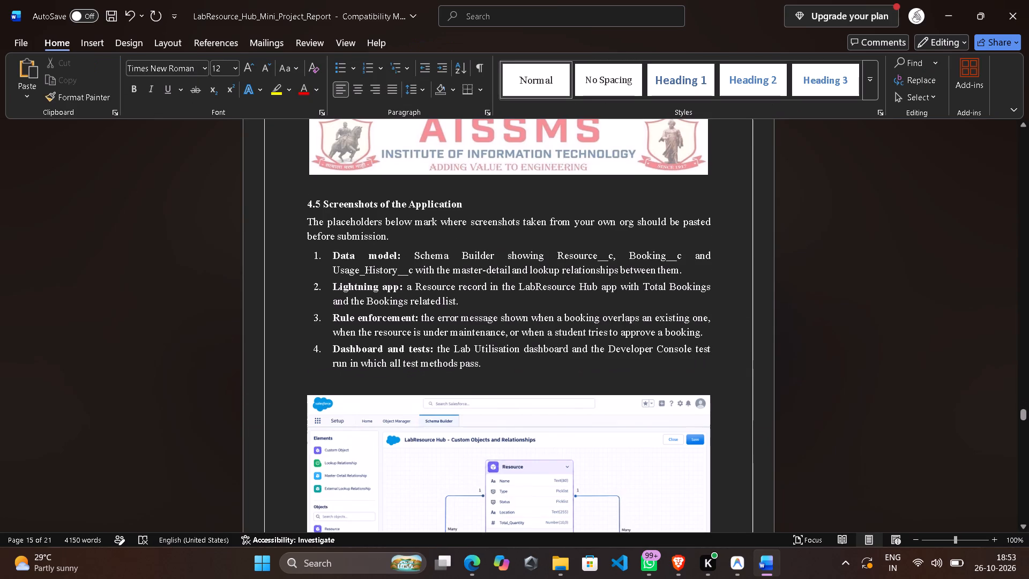
pyautogui.scroll(-3, 474, 207)
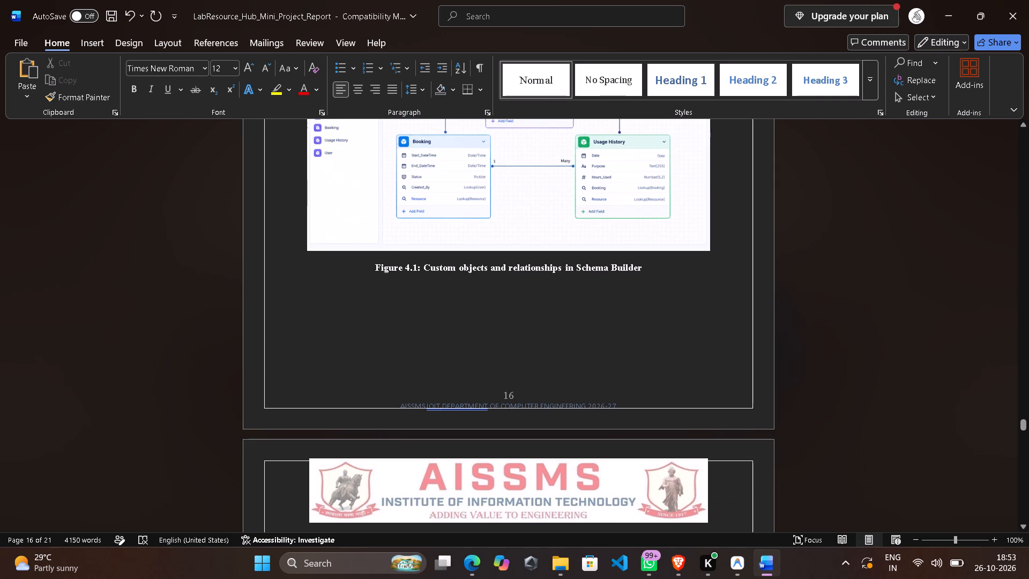
pyautogui.scroll(-3, 426, 373)
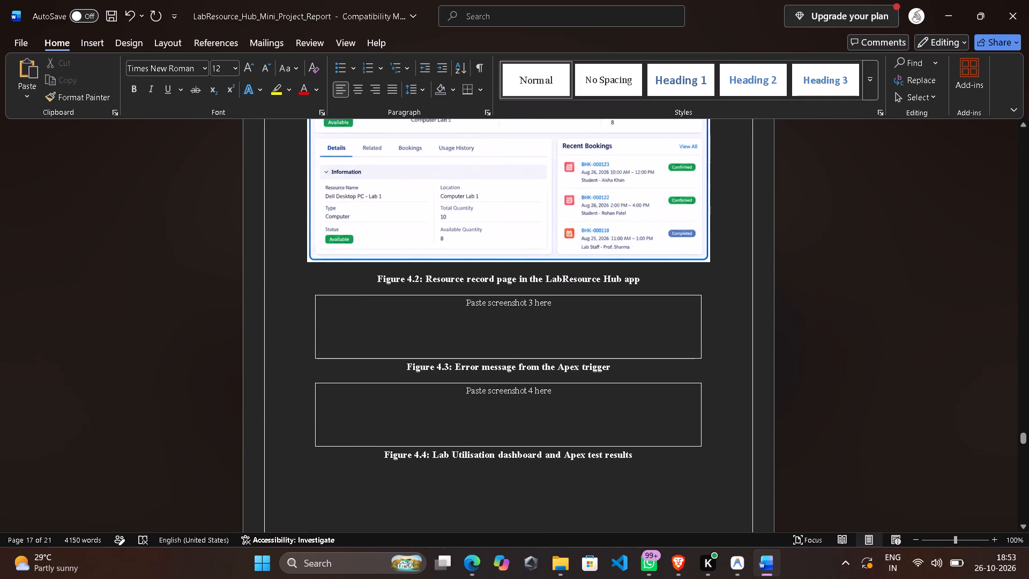
pyautogui.scroll(4, 718, 350)
pyautogui.scroll(-1, 718, 350)
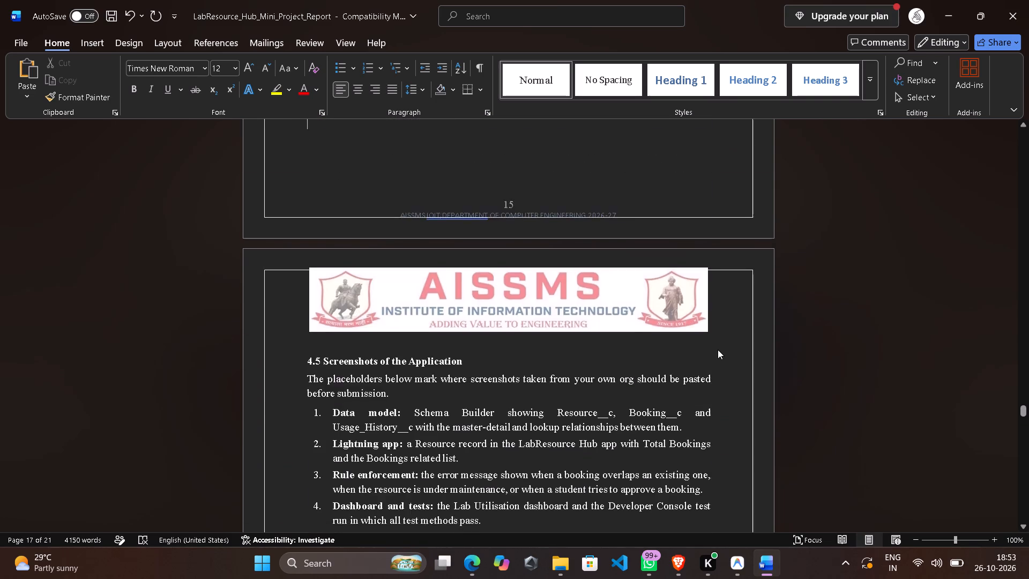
pyautogui.scroll(-2, 718, 350)
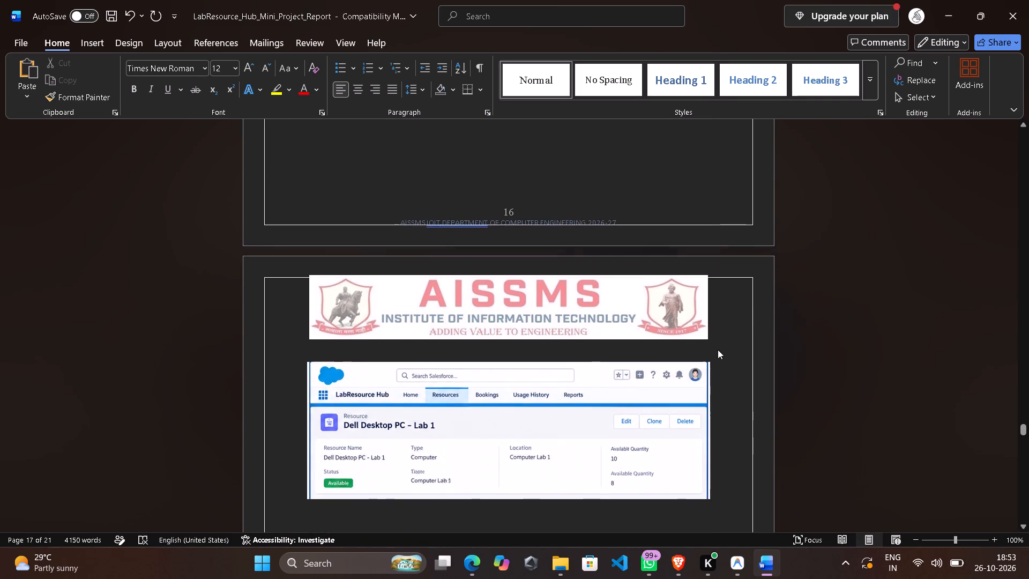
pyautogui.scroll(-3, 718, 350)
# Replace the whole "Paste screenshot 3 here" placeholder box with an empty line above the Figure 4.3 caption and place the cursor there.
pyautogui.scroll(1, 718, 350)
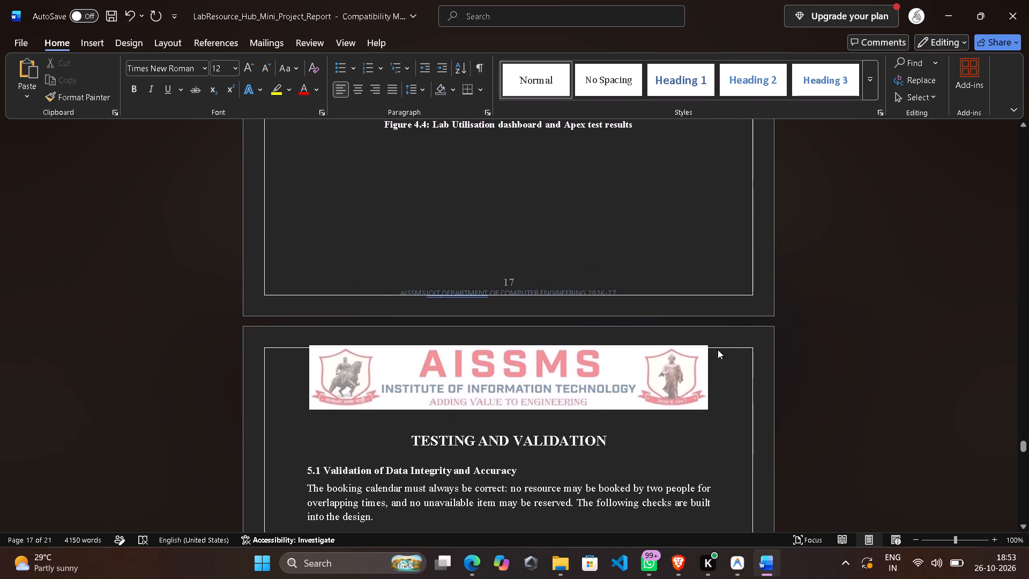
pyautogui.scroll(1, 718, 350)
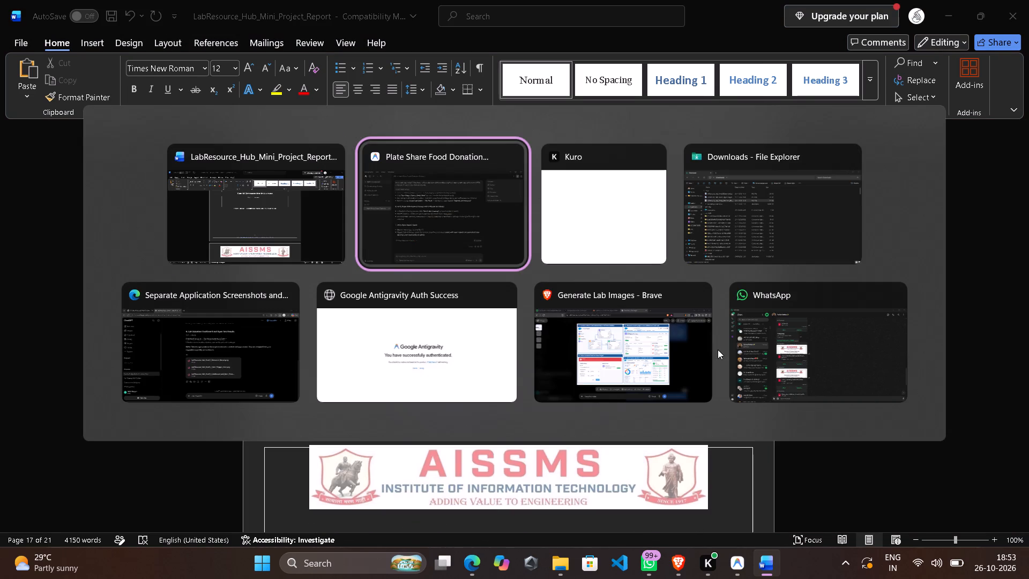
pyautogui.scroll(1, 669, 198)
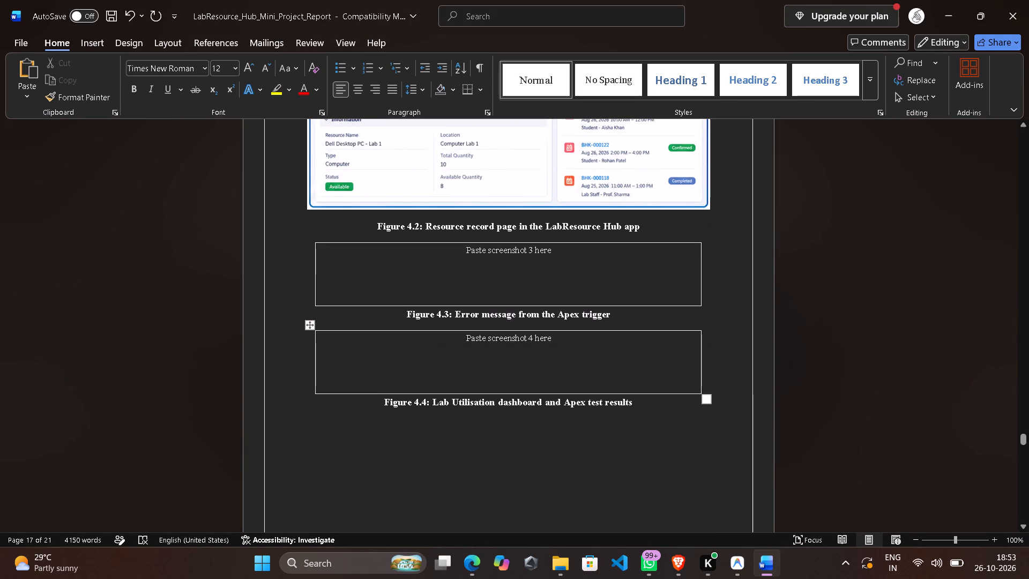
pyautogui.moveTo(712, 301); pyautogui.dragTo(465, 256)
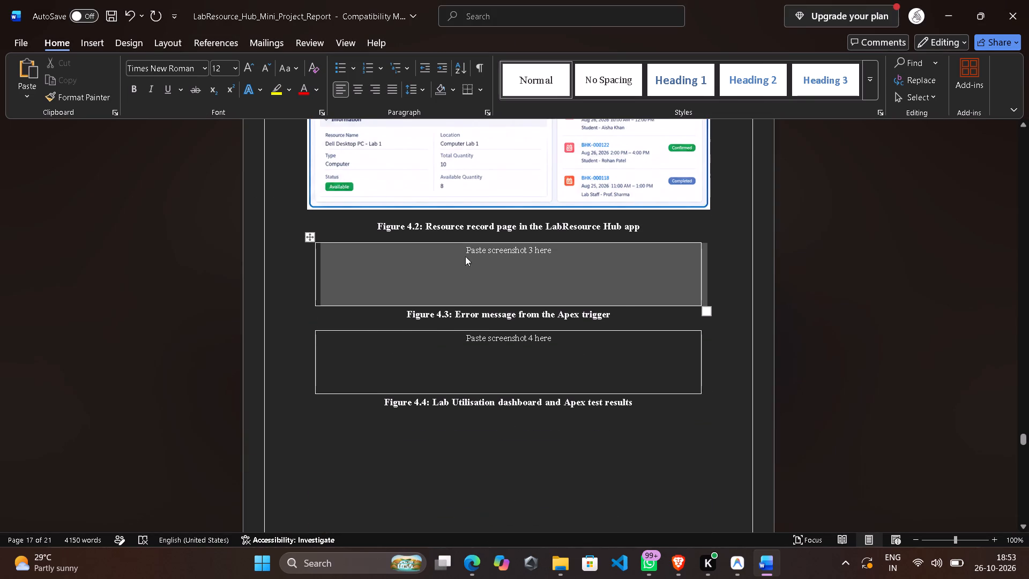
pyautogui.press('BackSpace')
pyautogui.press('Return')
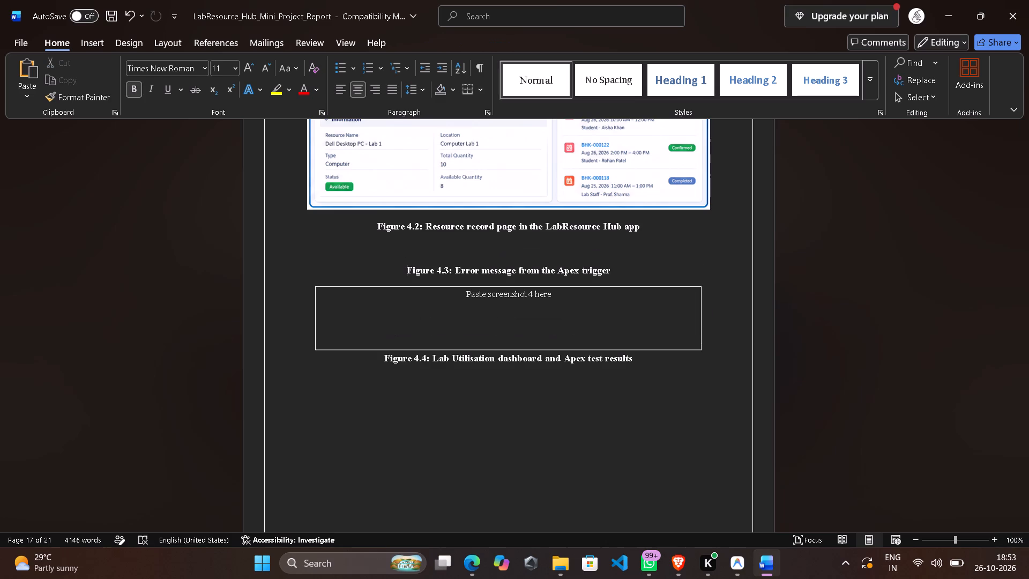
pyautogui.press('Up')
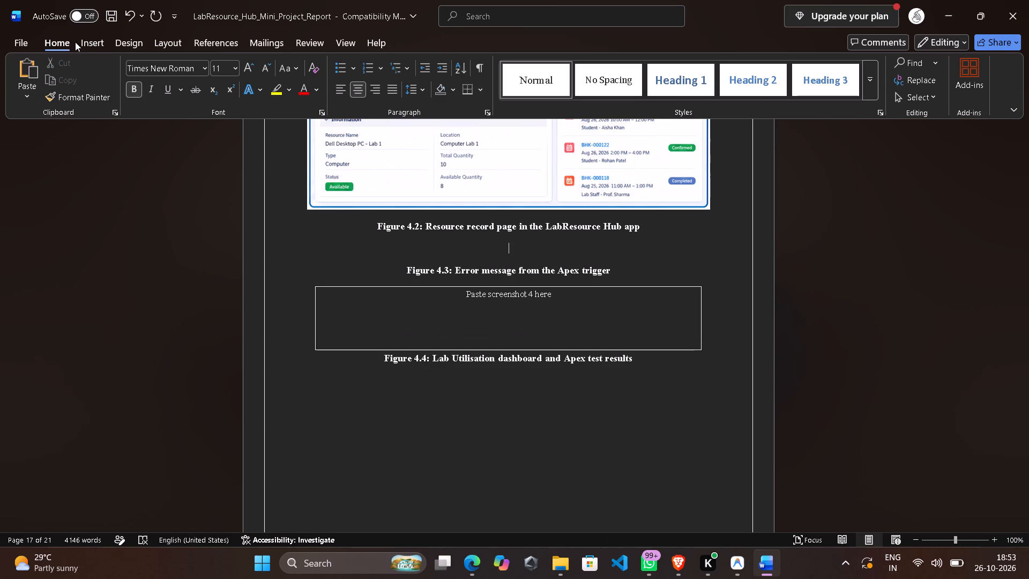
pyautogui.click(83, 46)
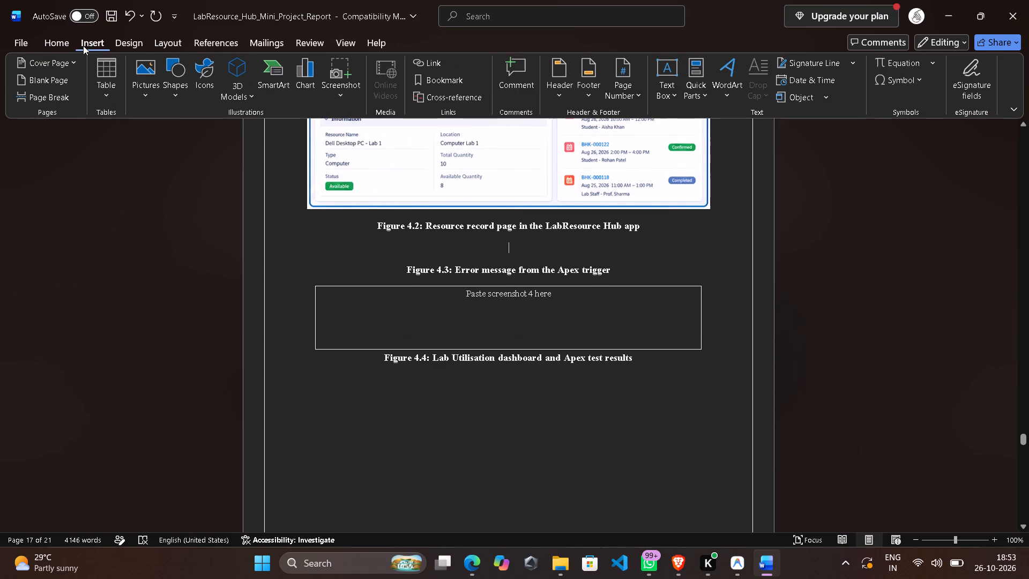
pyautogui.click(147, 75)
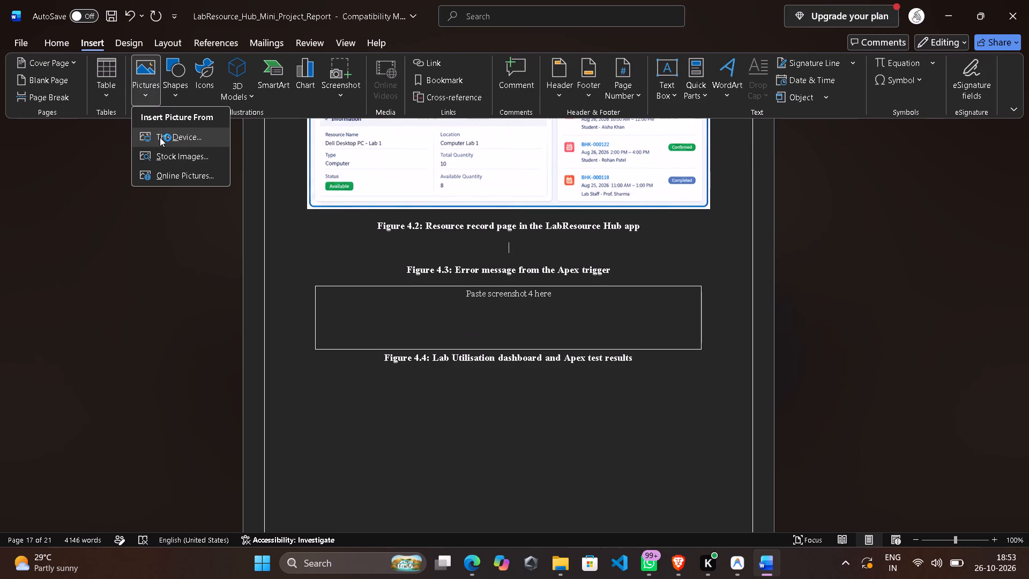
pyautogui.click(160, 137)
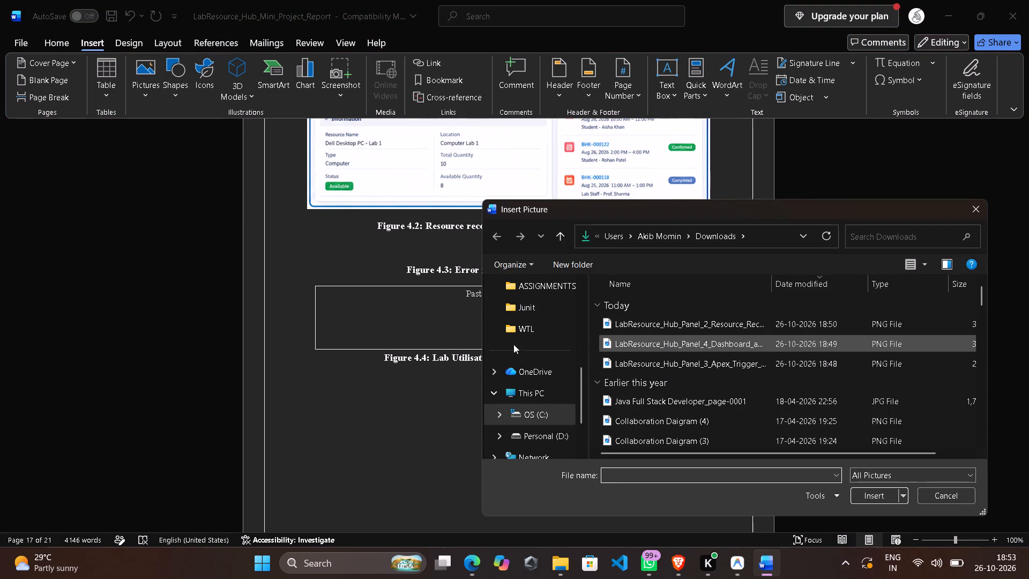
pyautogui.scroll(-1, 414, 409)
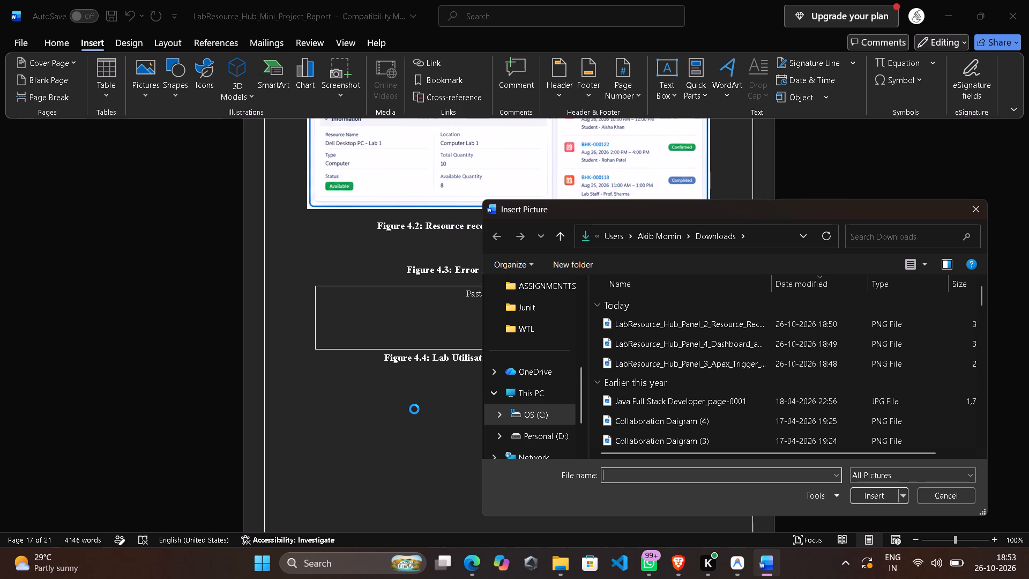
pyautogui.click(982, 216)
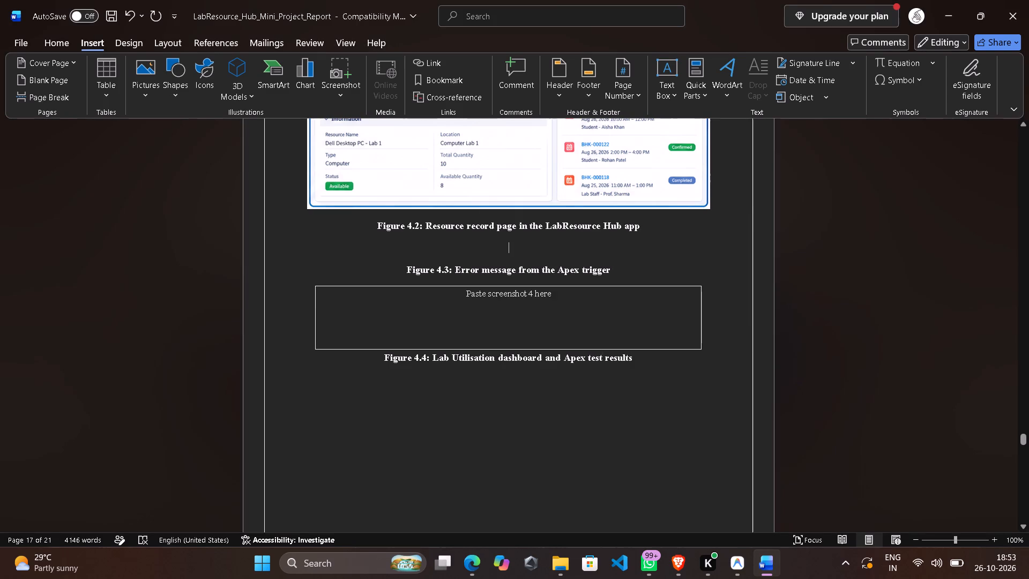
# Insert the LabResource_Hub_Panel_3_Apex_Trigger_Error picture from Downloads on the empty line above the Figure 4.3 caption.
pyautogui.click(145, 70)
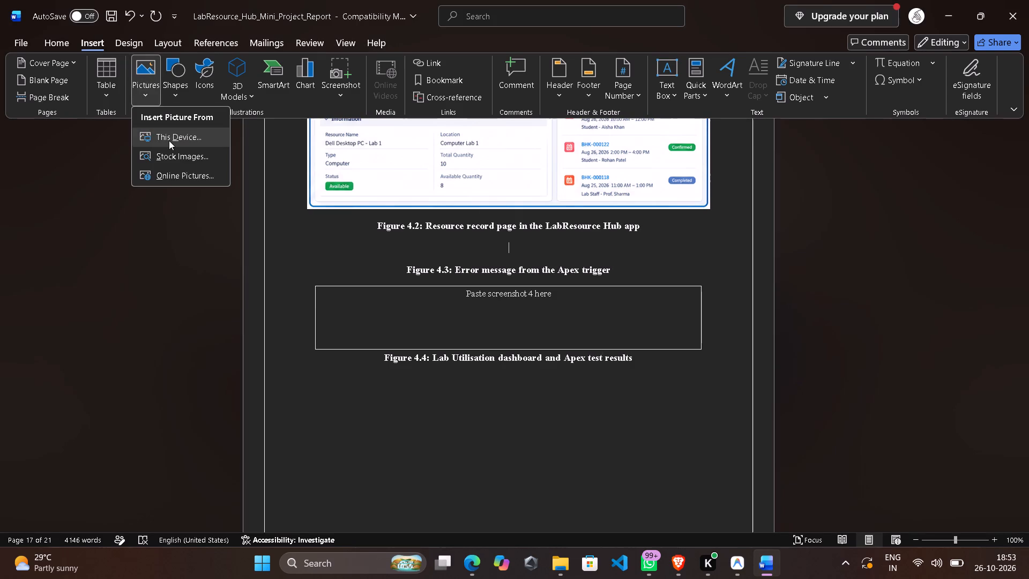
pyautogui.click(169, 140)
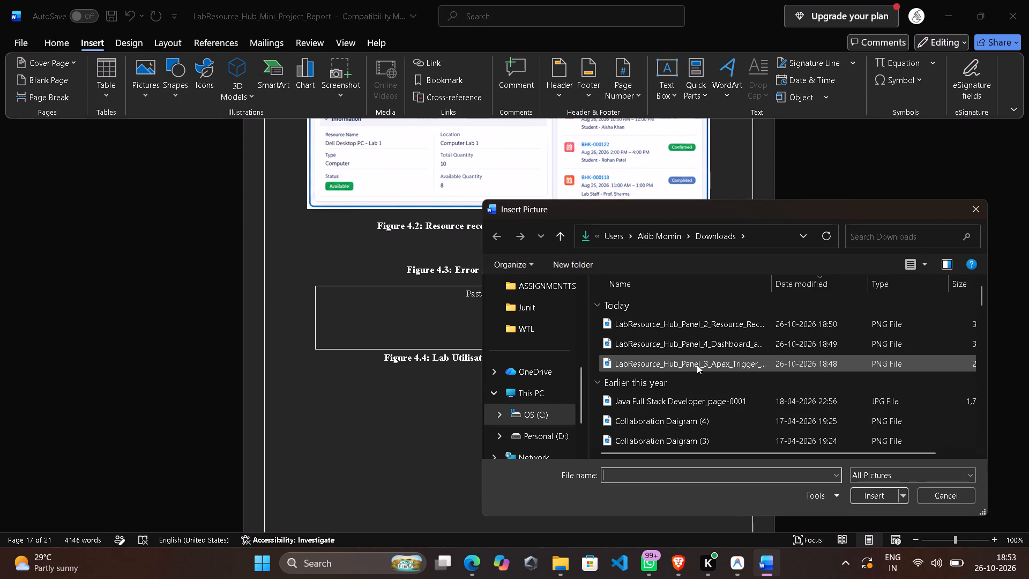
pyautogui.click(697, 365)
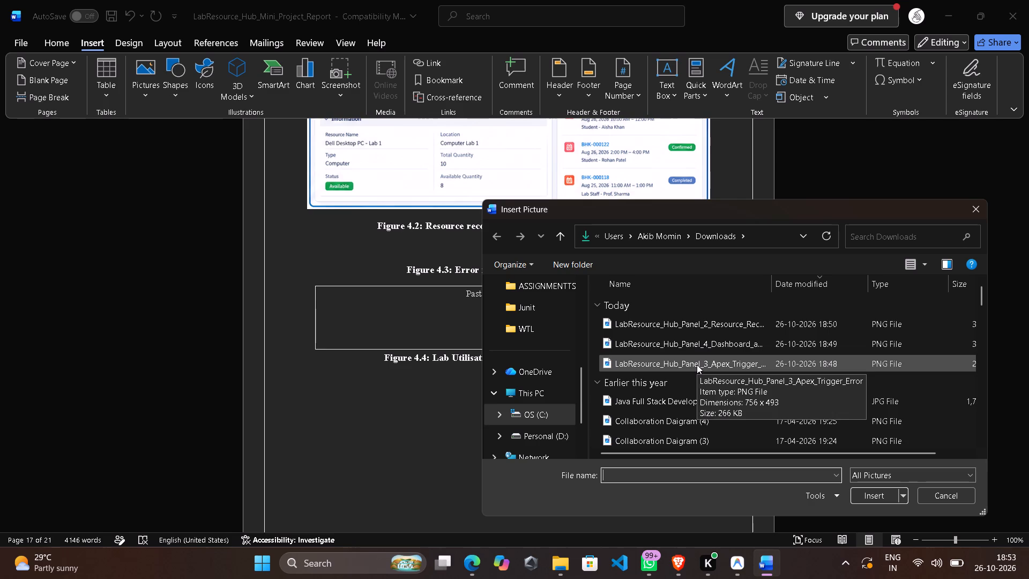
pyautogui.click(884, 498)
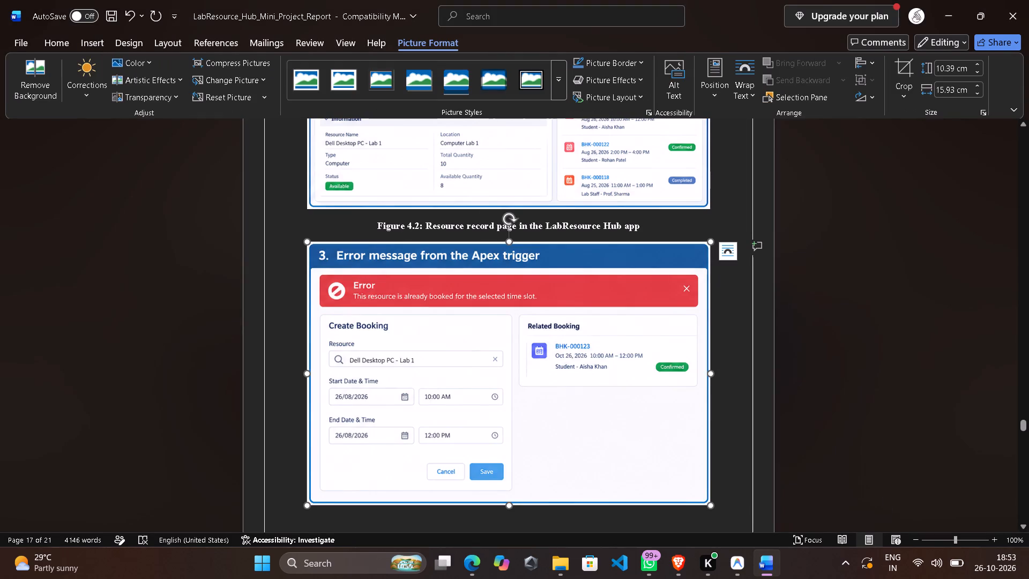
# Crop the blue title band off the top of the Apex trigger error picture, to about 9.33 cm high, and save the report.
pyautogui.click(437, 338)
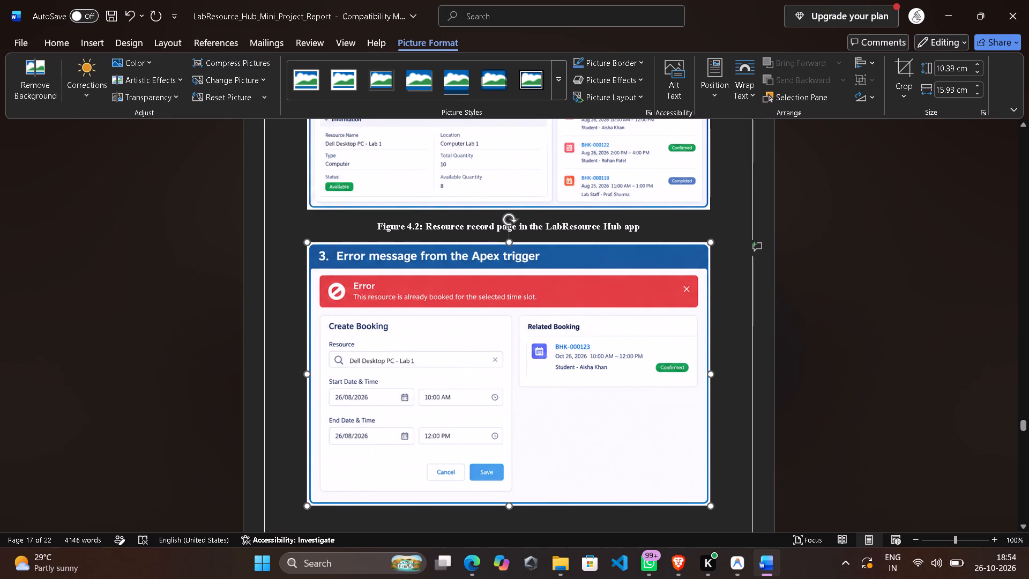
pyautogui.click(895, 73)
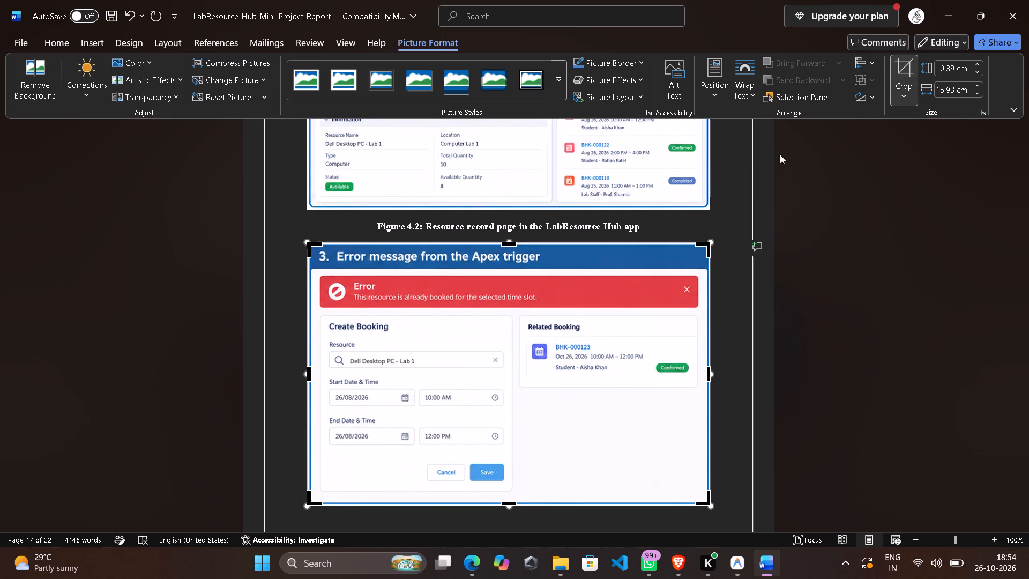
pyautogui.moveTo(512, 243); pyautogui.dragTo(509, 269)
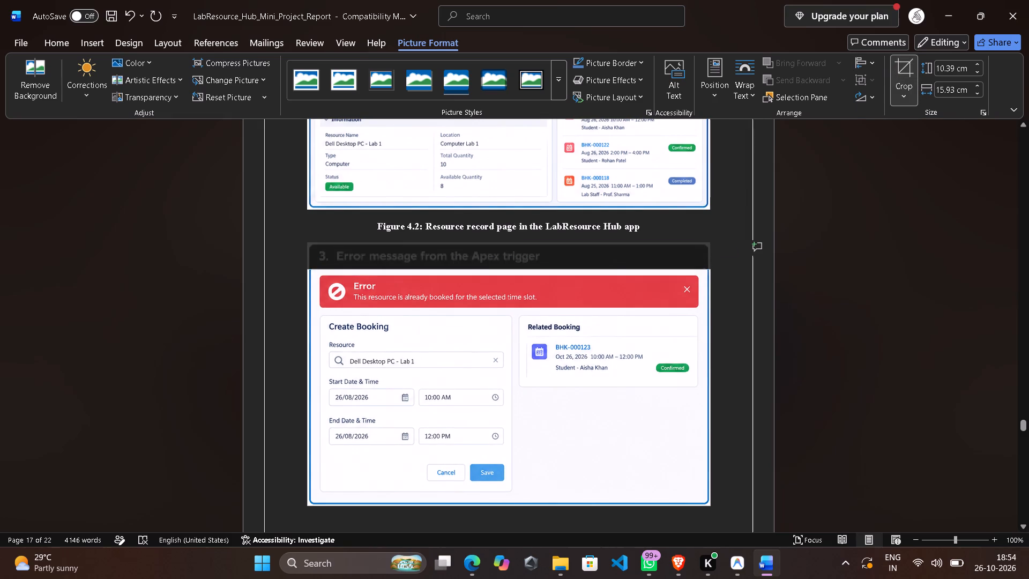
pyautogui.click(859, 244)
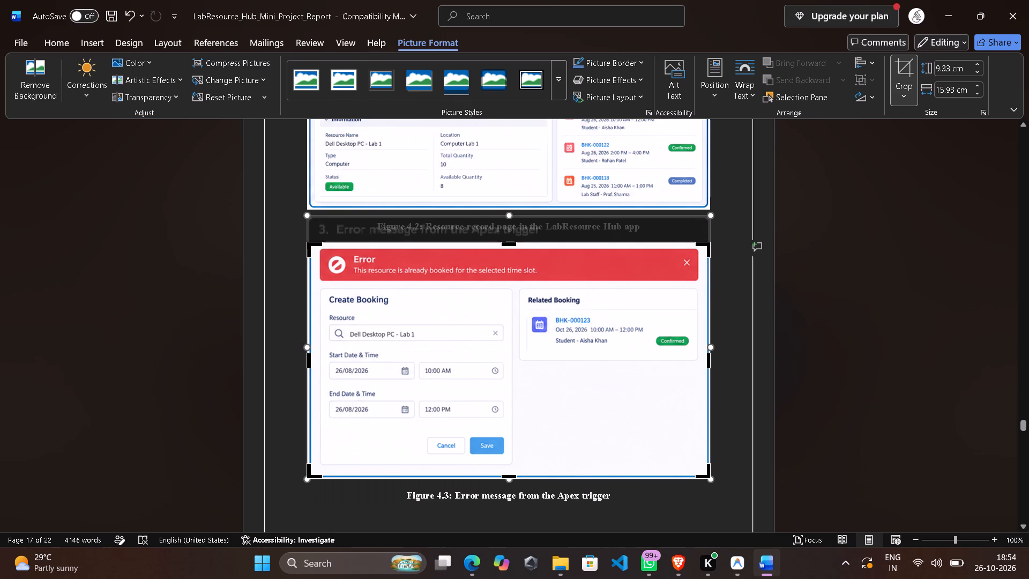
pyautogui.scroll(-3, 489, 369)
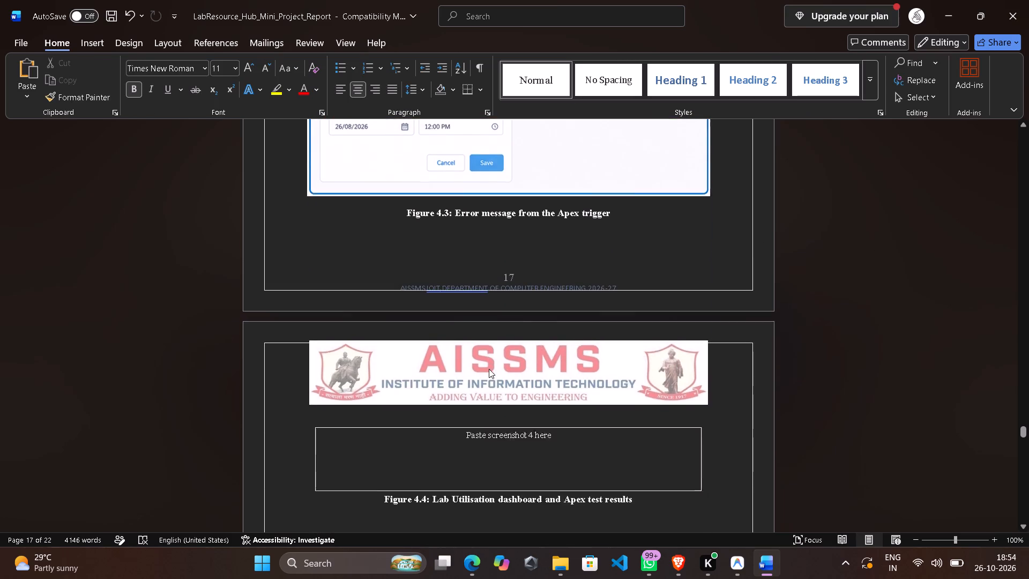
pyautogui.scroll(-1, 489, 369)
pyautogui.hotkey('ctrl', 's')
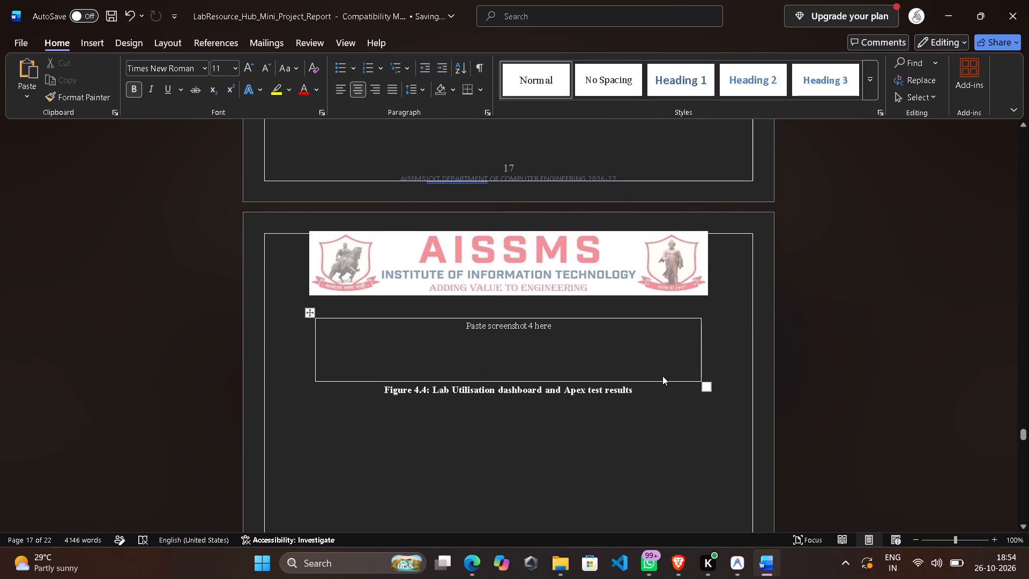
# Replace the whole "Paste screenshot 4 here" placeholder box with an empty line above the Figure 4.4 caption and place the cursor there.
pyautogui.moveTo(714, 372); pyautogui.dragTo(428, 329)
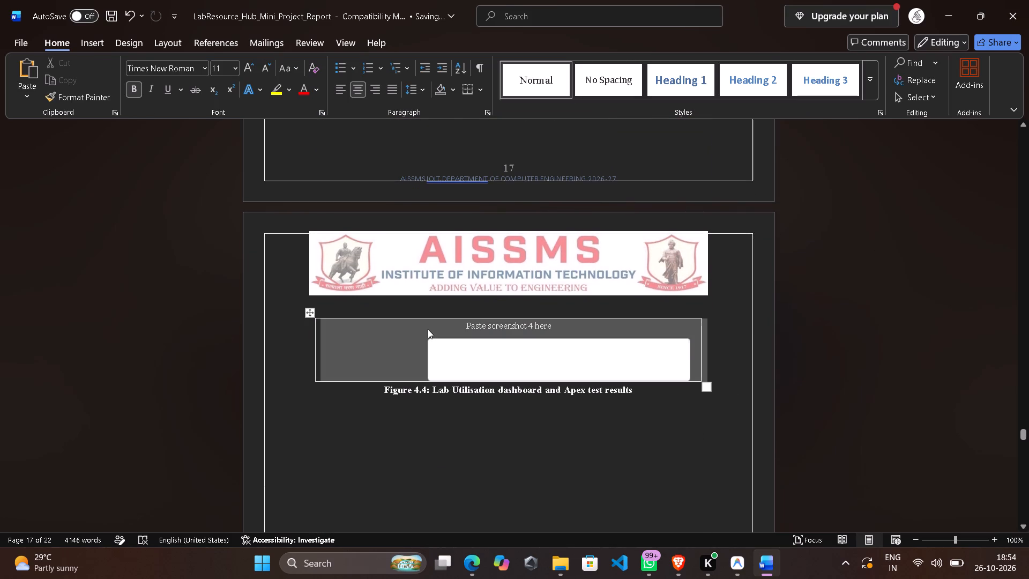
pyautogui.press('BackSpace')
pyautogui.press('Return')
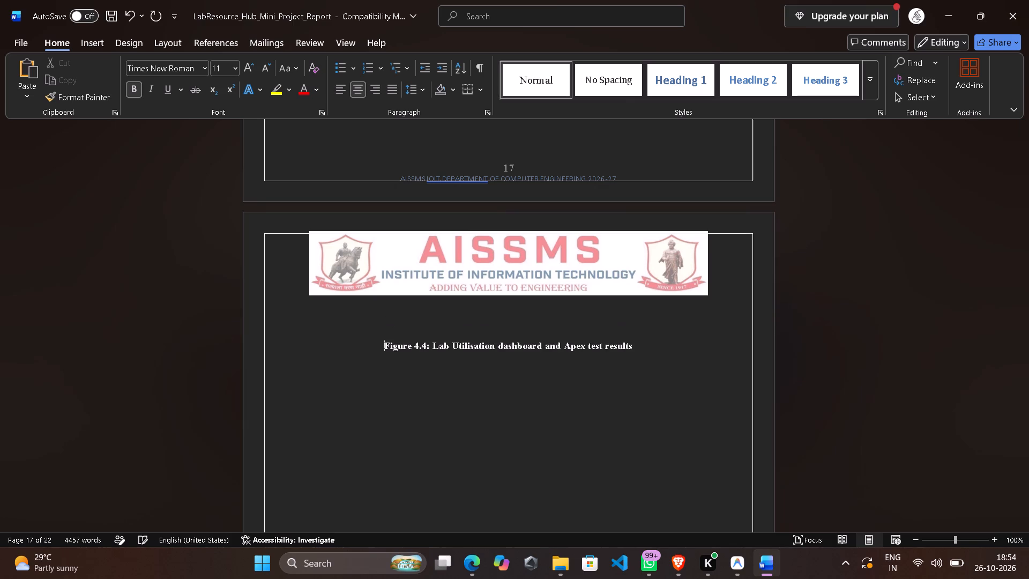
pyautogui.press('Up')
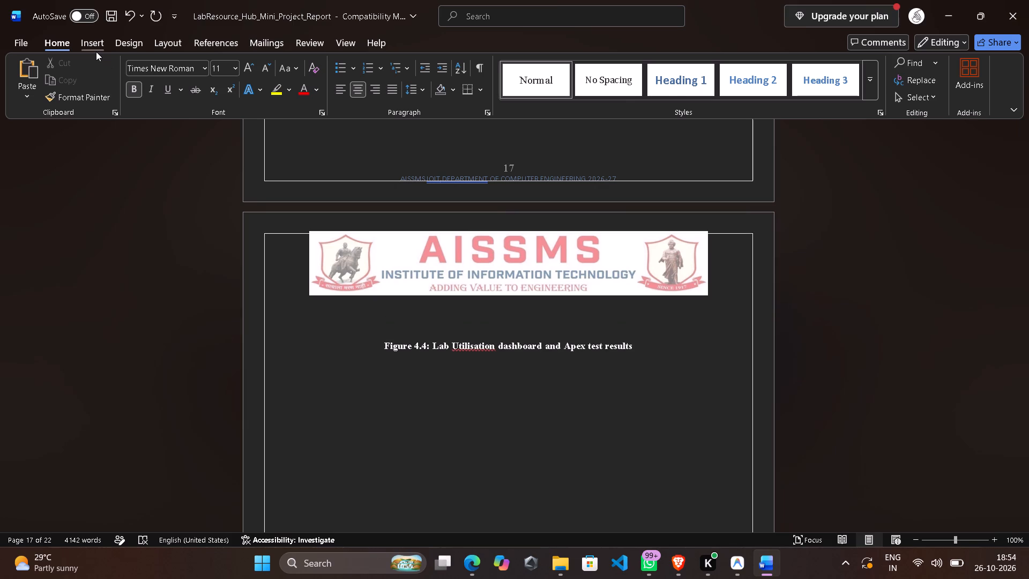
# Insert the LabResource_Hub_Panel_4_Dashboard picture from Downloads on the empty line above the Figure 4.4 caption.
pyautogui.click(96, 51)
pyautogui.click(143, 82)
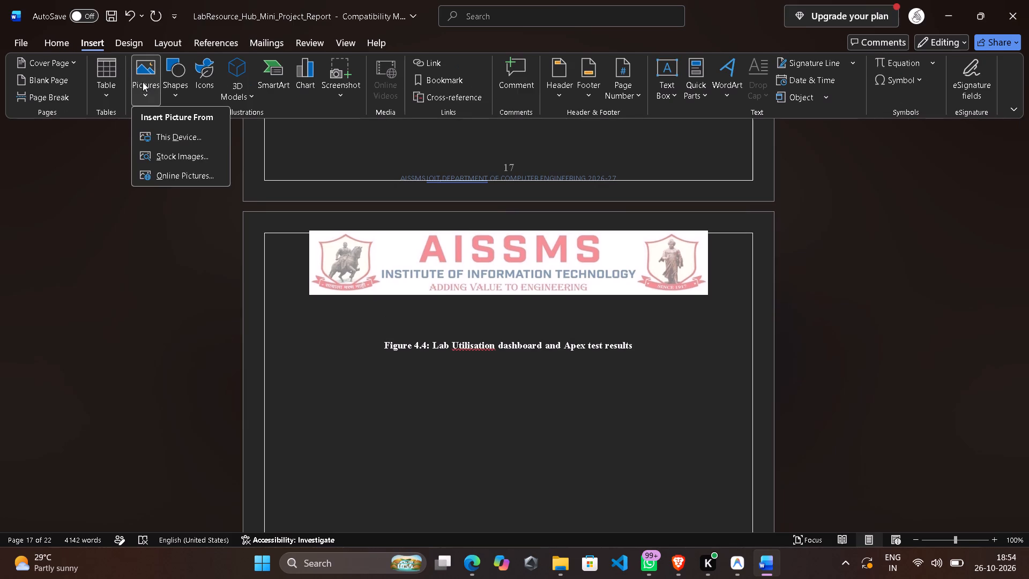
pyautogui.click(180, 139)
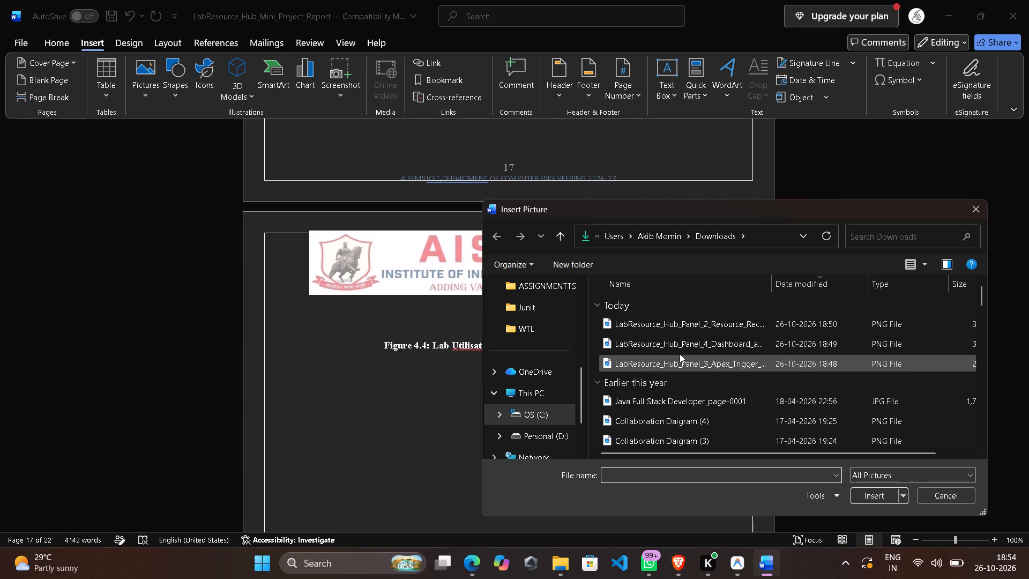
pyautogui.click(687, 348)
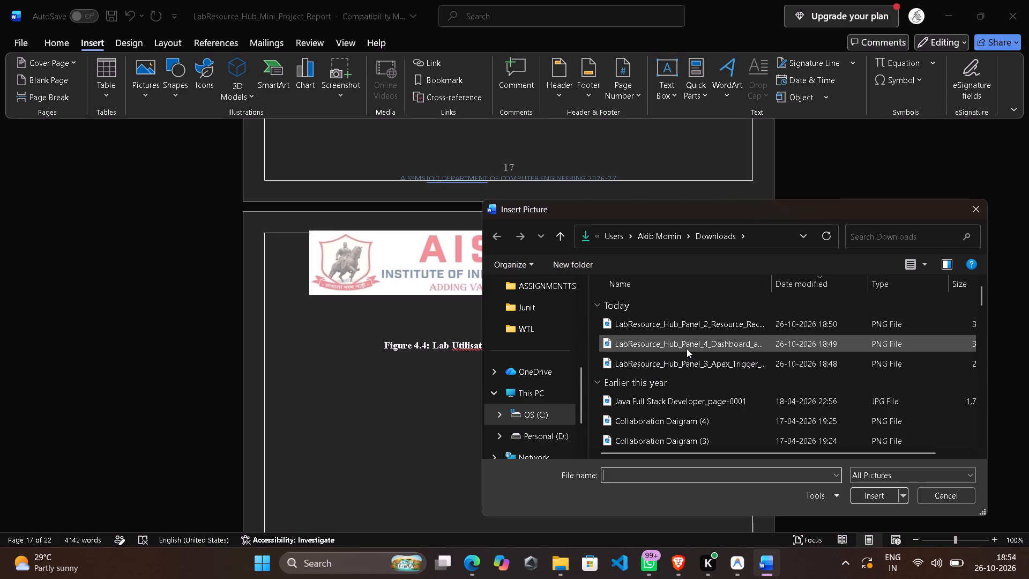
pyautogui.click(872, 498)
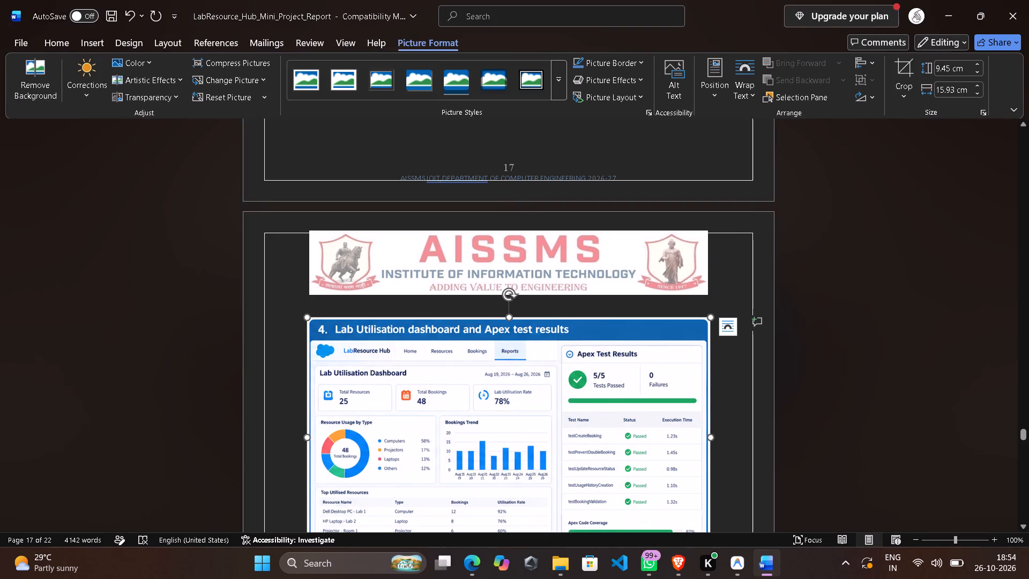
# Crop the blue title band off the top of the Lab Utilisation dashboard picture, to about 8.51 cm high.
pyautogui.click(584, 396)
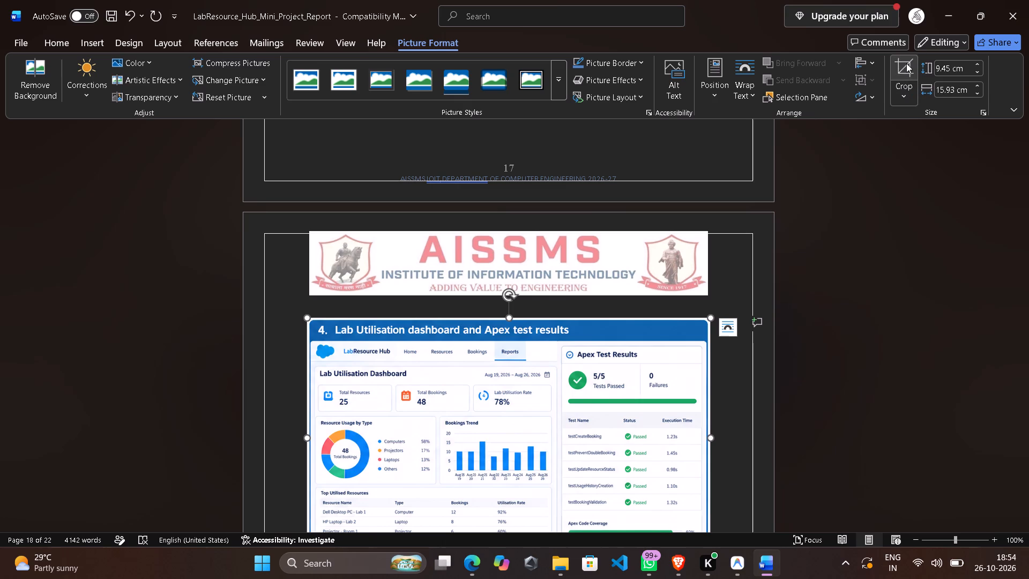
pyautogui.click(906, 63)
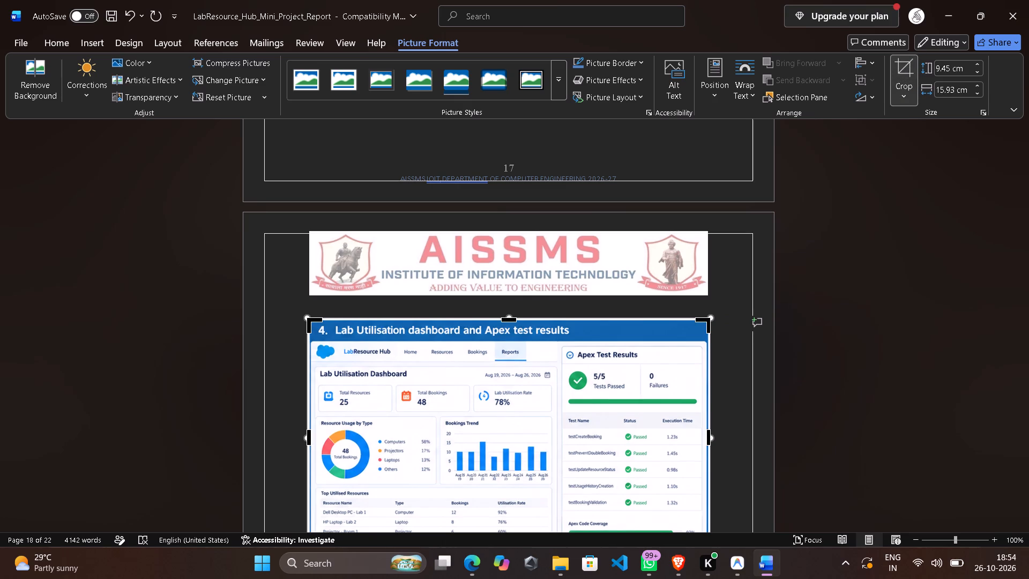
pyautogui.click(511, 317)
pyautogui.moveTo(513, 320); pyautogui.dragTo(514, 336)
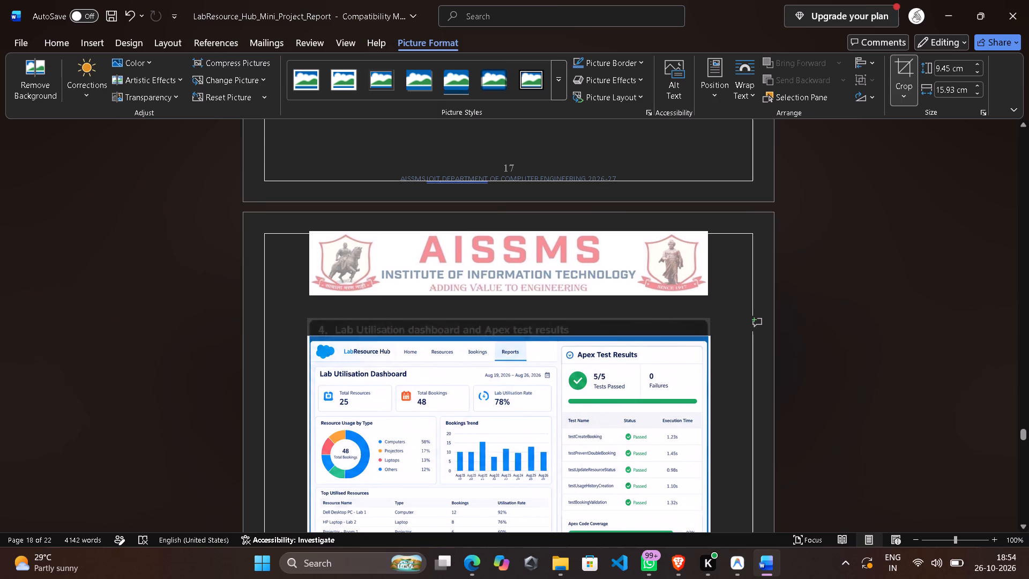
pyautogui.moveTo(514, 336); pyautogui.dragTo(517, 342)
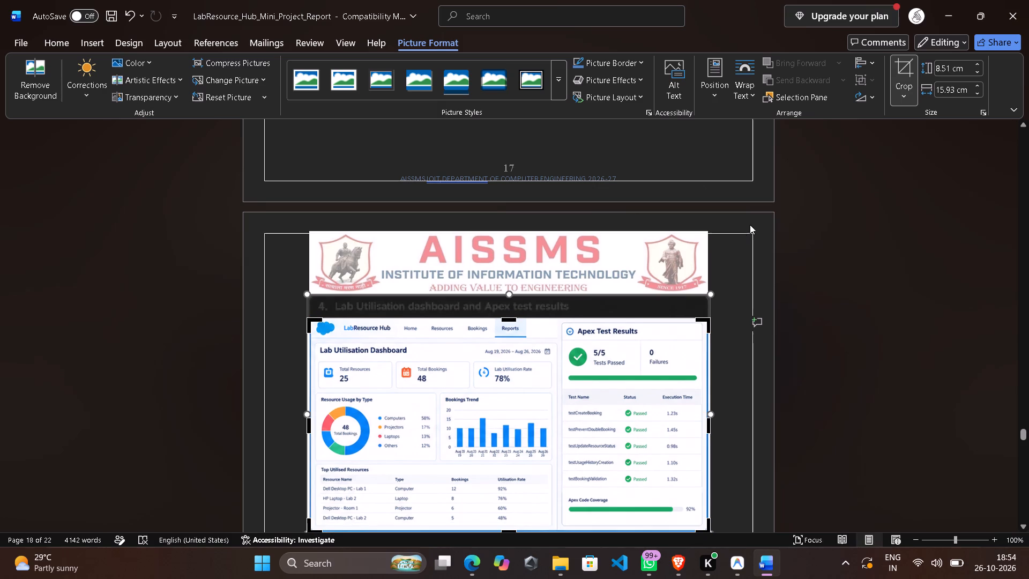
pyautogui.click(838, 229)
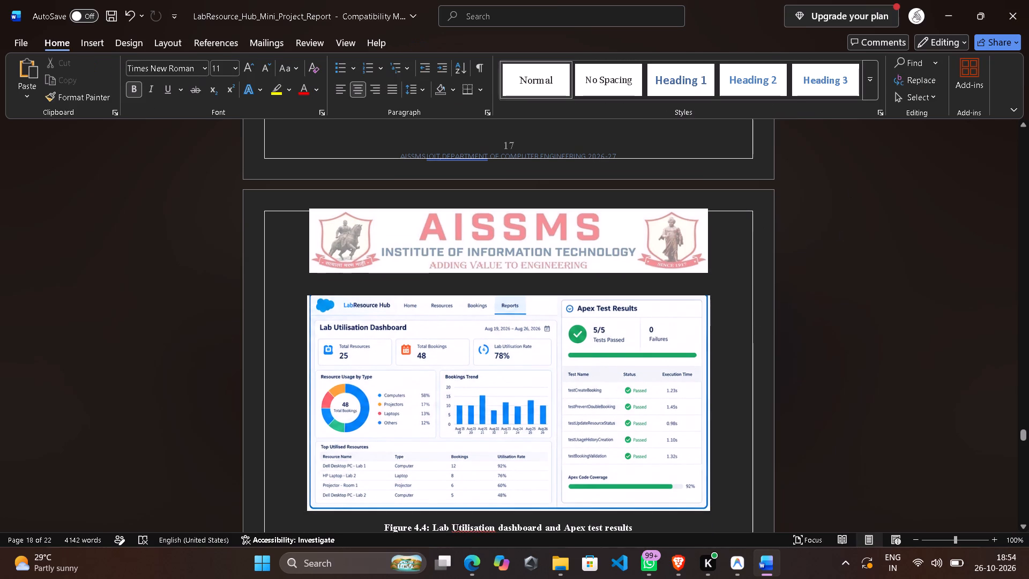
# Save the report after a brief check of the pages around the inserted figures.
pyautogui.scroll(-5, 538, 332)
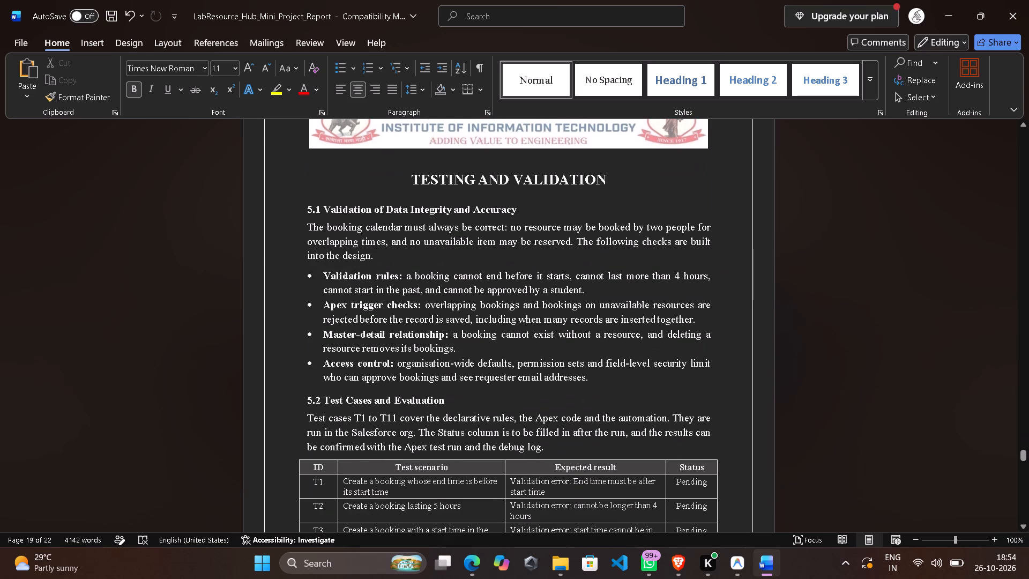
pyautogui.scroll(6, 538, 332)
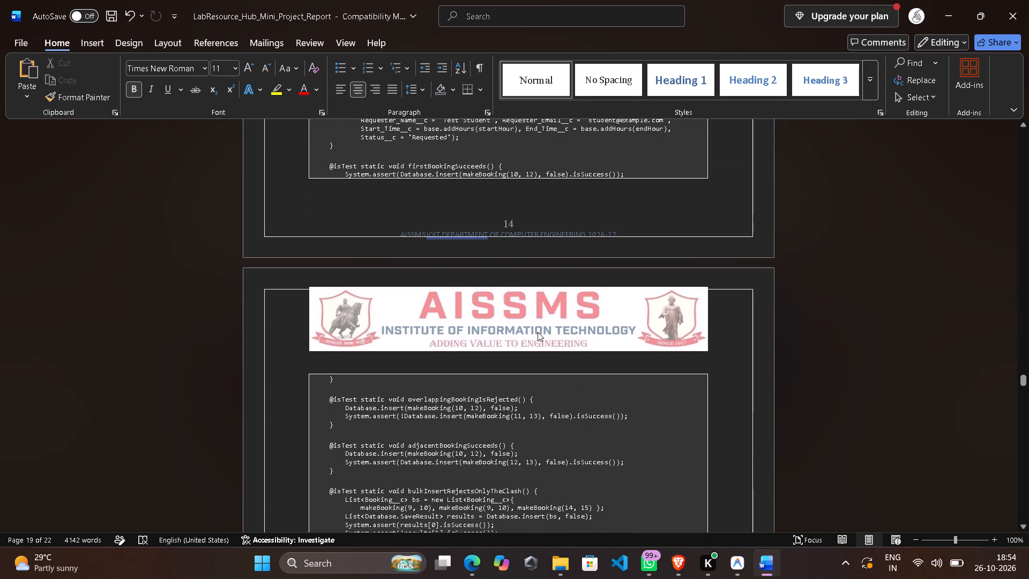
pyautogui.hotkey('ctrl', 's')
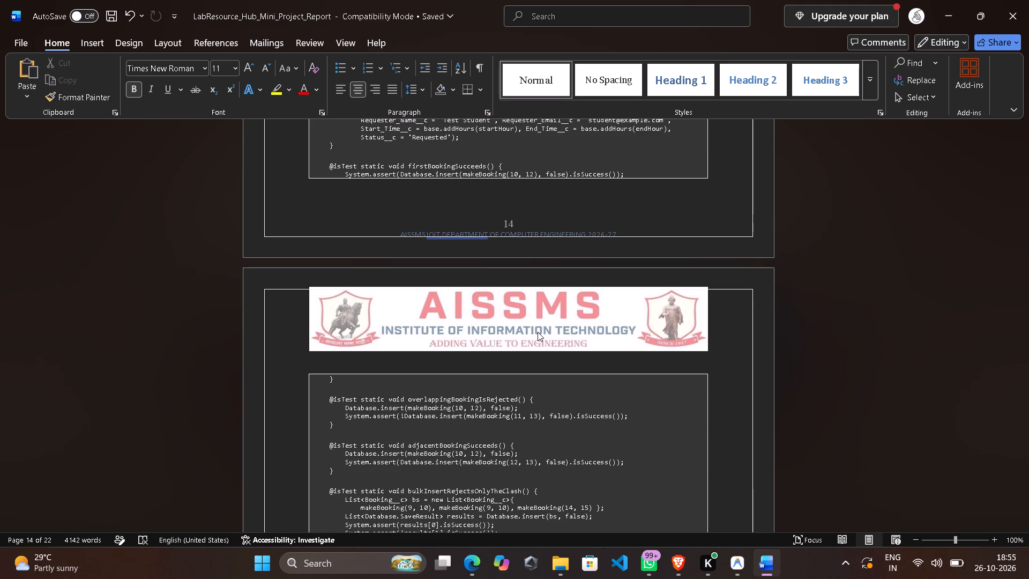
# Review section 4.5's list, pictures and captions and the page layout of the chapters after it, through to the References.
pyautogui.scroll(-3, 538, 332)
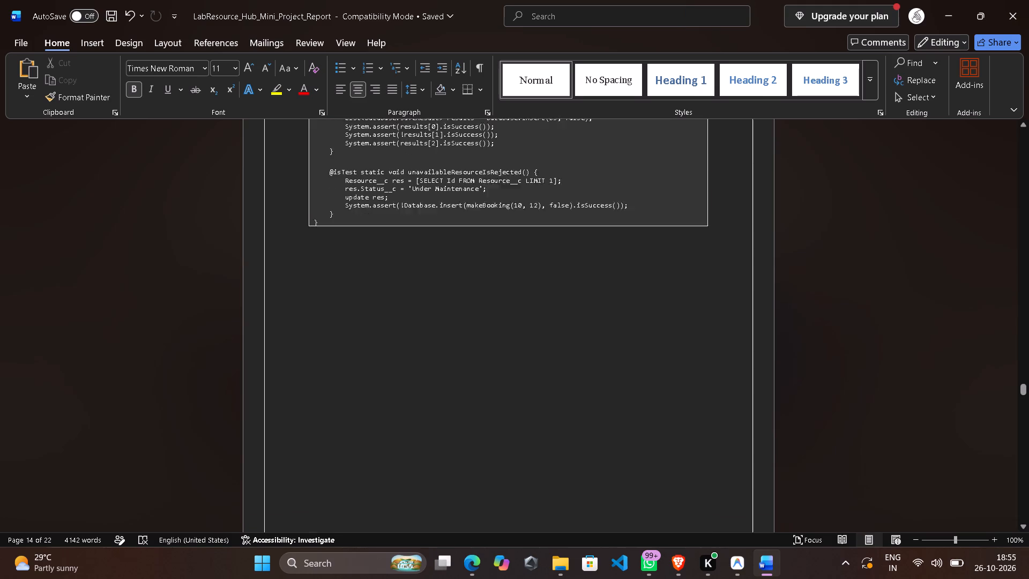
pyautogui.scroll(-4, 538, 332)
pyautogui.scroll(1, 538, 332)
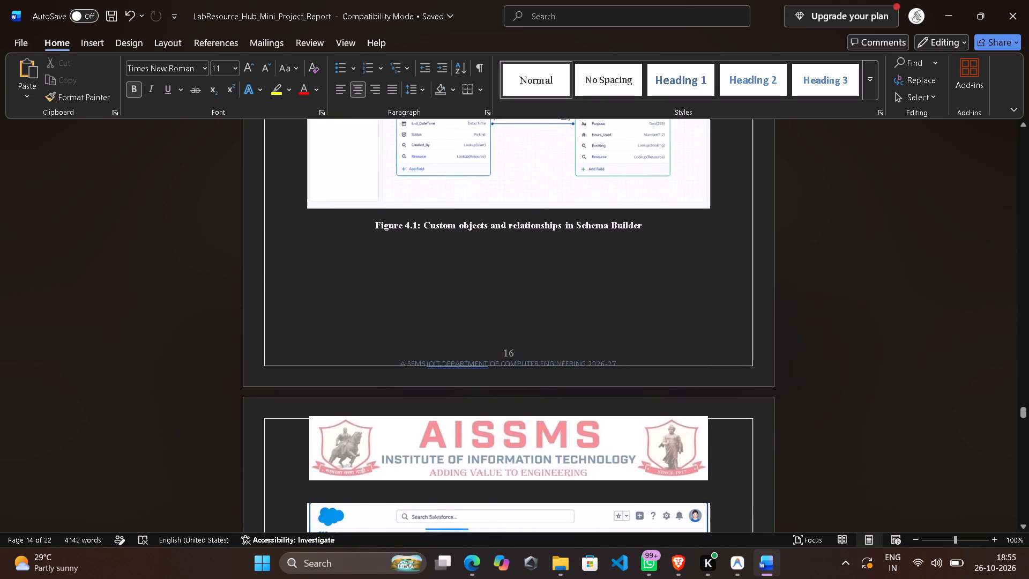
pyautogui.scroll(2, 538, 332)
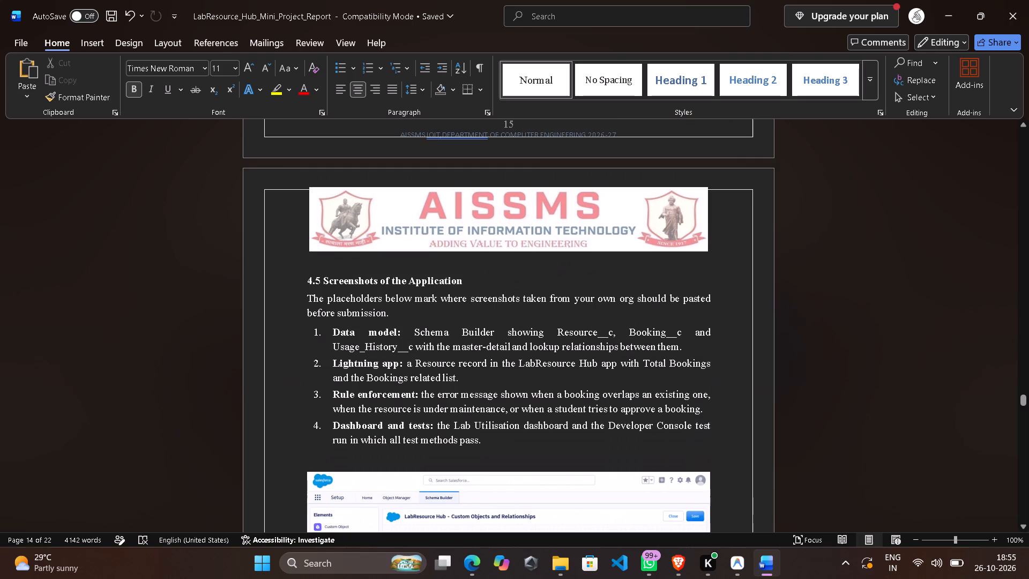
pyautogui.scroll(-6, 538, 332)
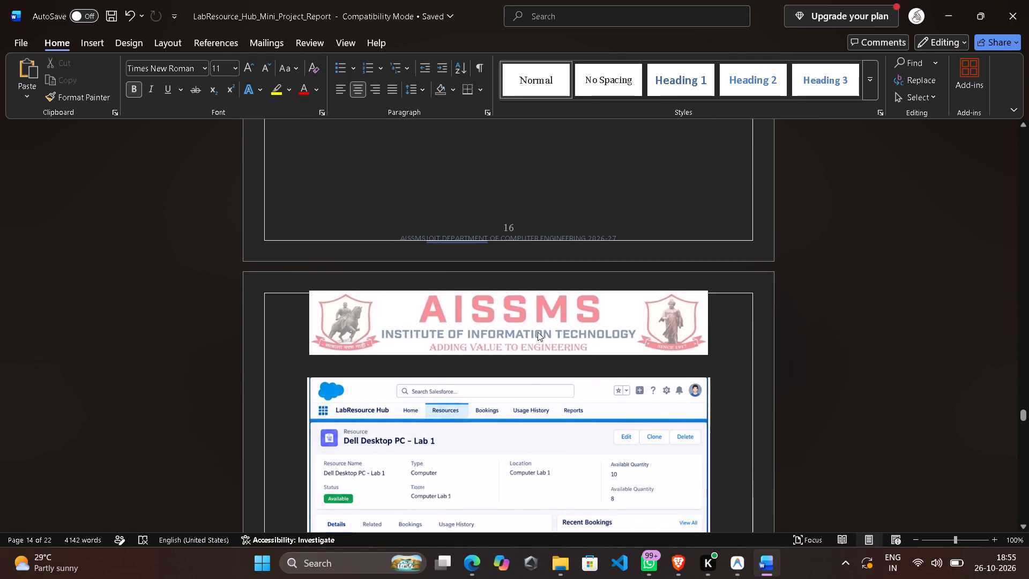
pyautogui.scroll(-4, 538, 332)
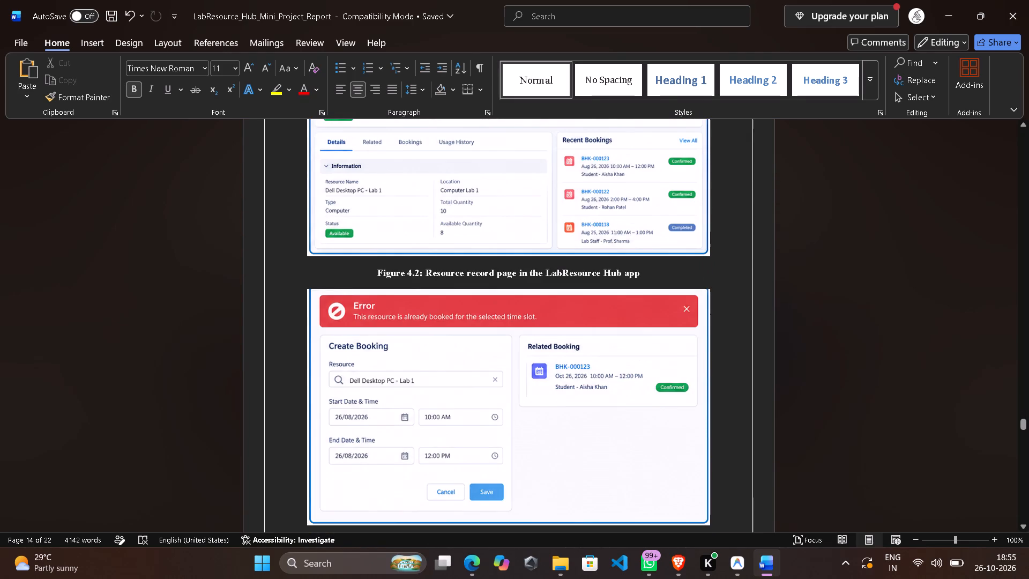
pyautogui.scroll(-3, 538, 332)
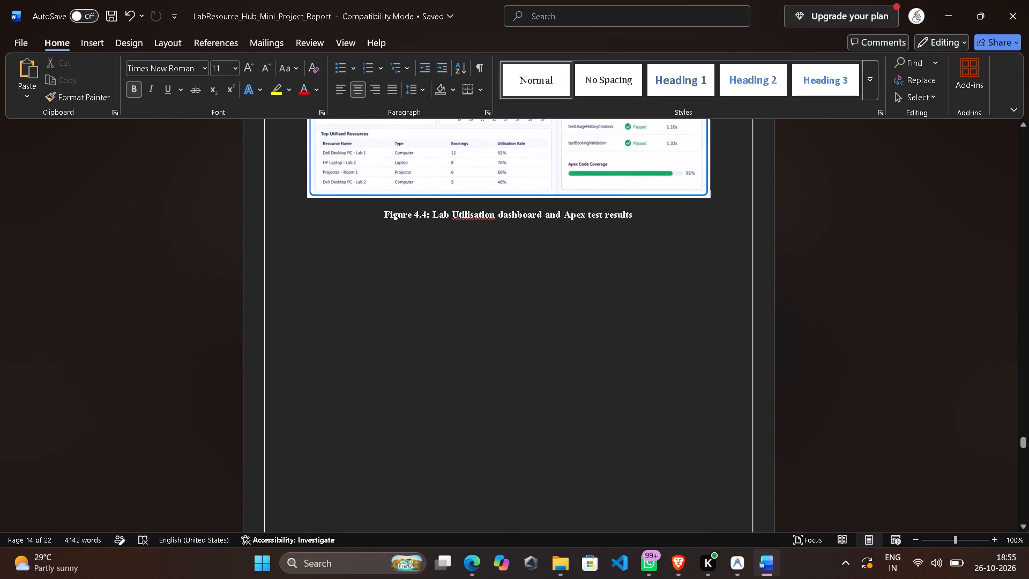
pyautogui.scroll(-6, 538, 332)
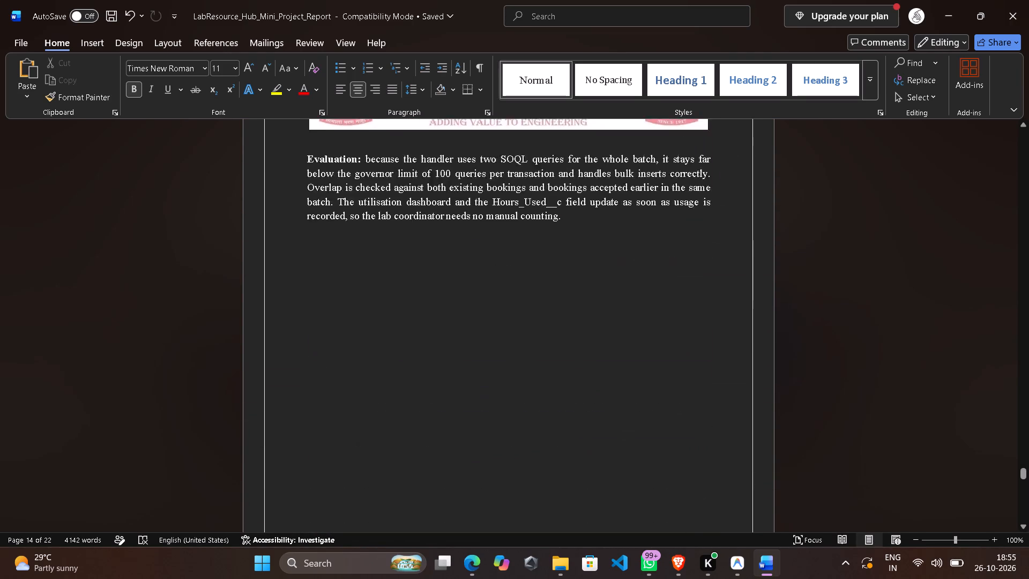
pyautogui.scroll(-1, 538, 332)
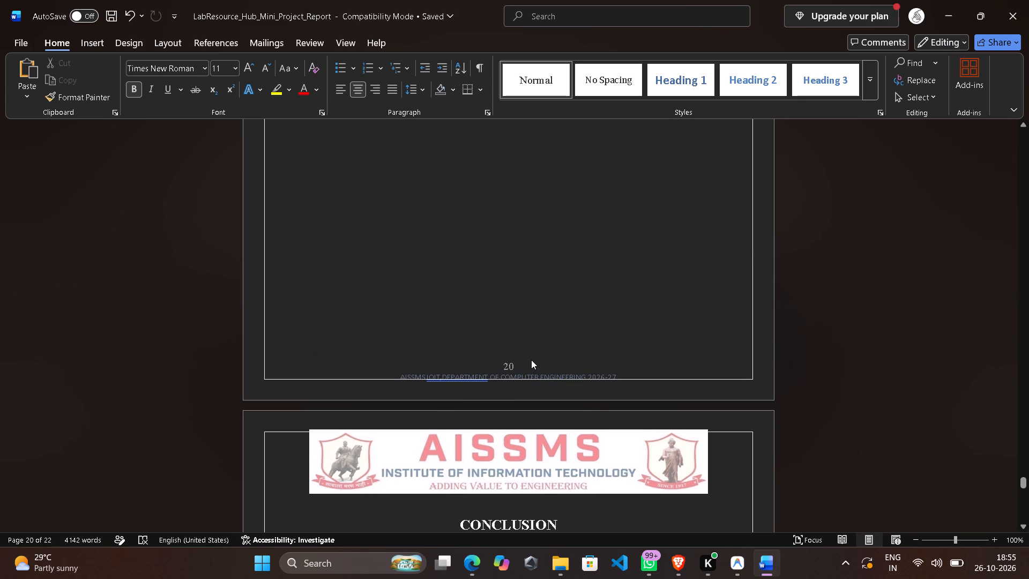
pyautogui.scroll(-4, 531, 360)
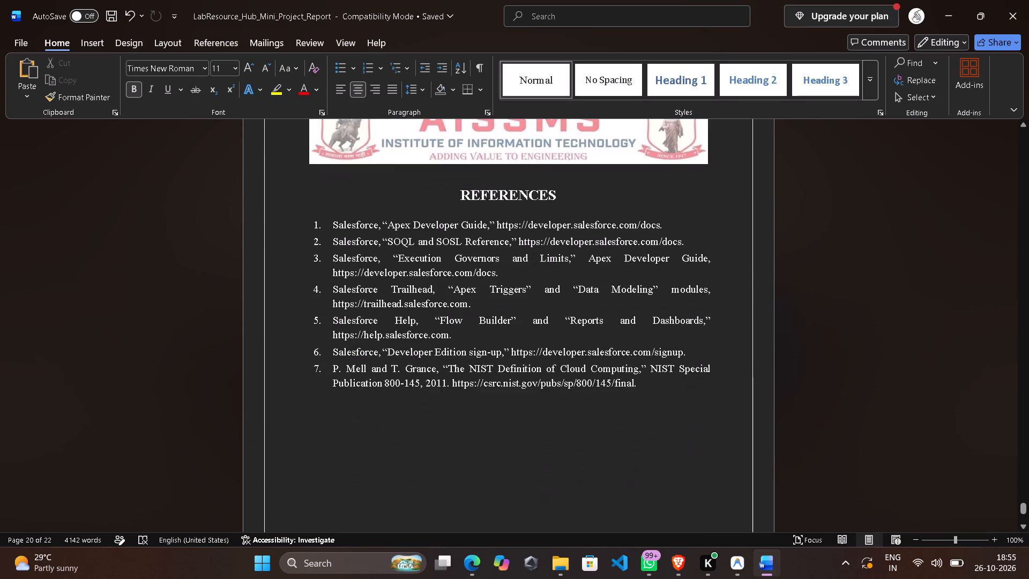
pyautogui.scroll(-1, 531, 360)
# Look over the report's front pages, from the cover page to the page with the guide and HOD signature blocks.
pyautogui.scroll(20, 531, 360)
pyautogui.scroll(20, 531, 360)
pyautogui.scroll(20, 531, 360)
pyautogui.scroll(2, 531, 360)
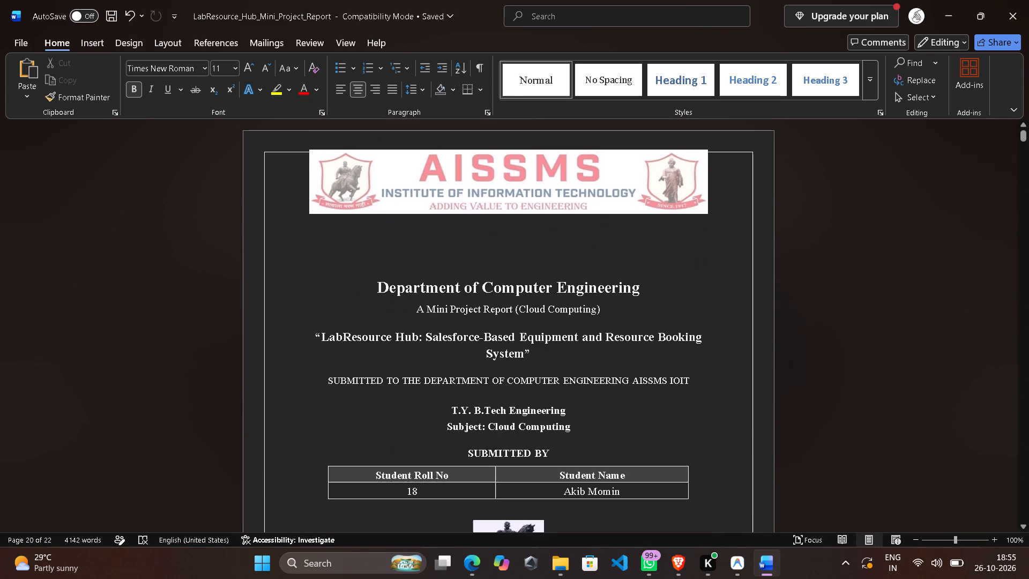
pyautogui.scroll(2, 531, 360)
pyautogui.hscroll(2, 531, 360)
pyautogui.scroll(-3, 531, 360)
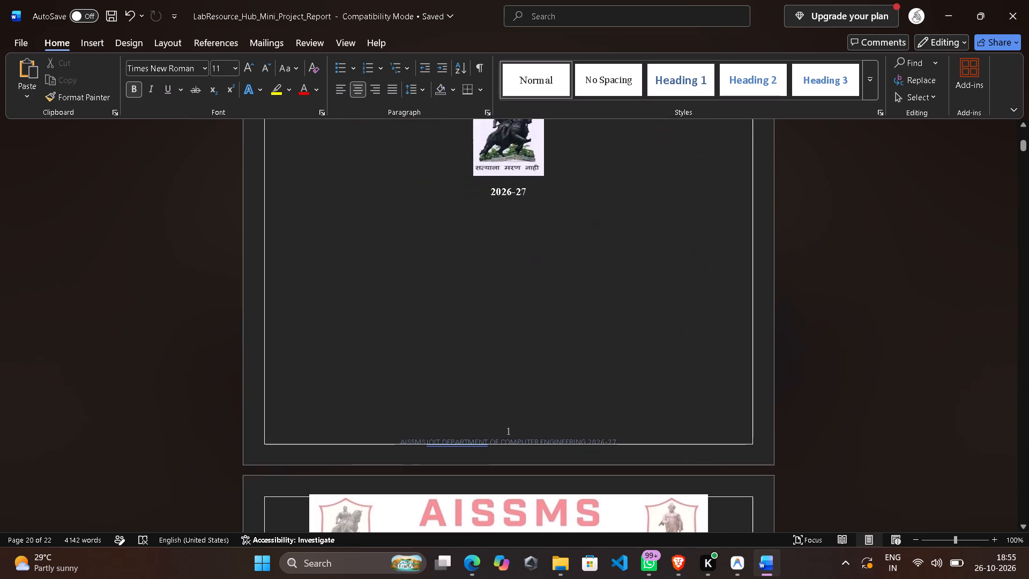
pyautogui.scroll(-2, 531, 360)
pyautogui.scroll(1, 531, 360)
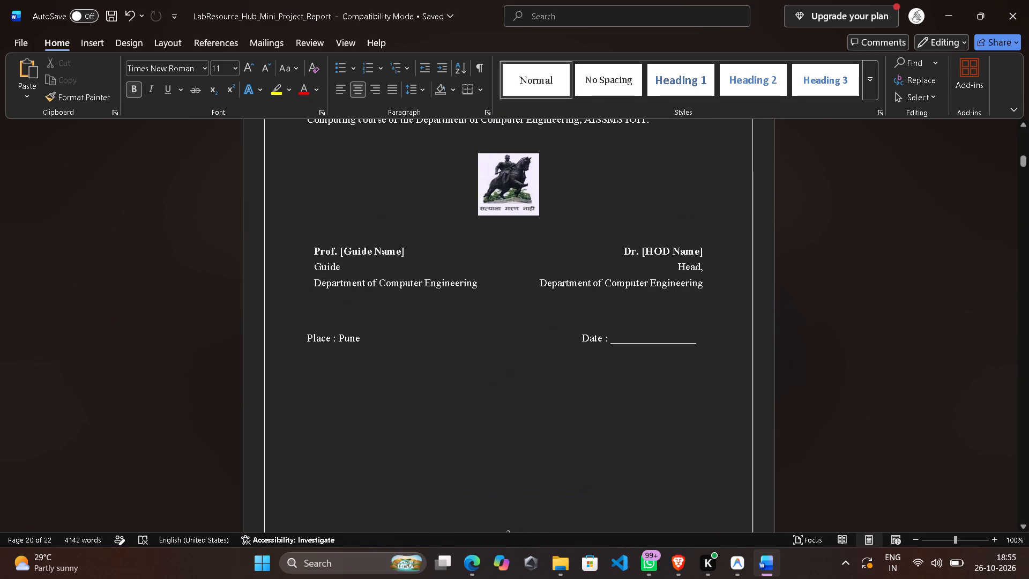
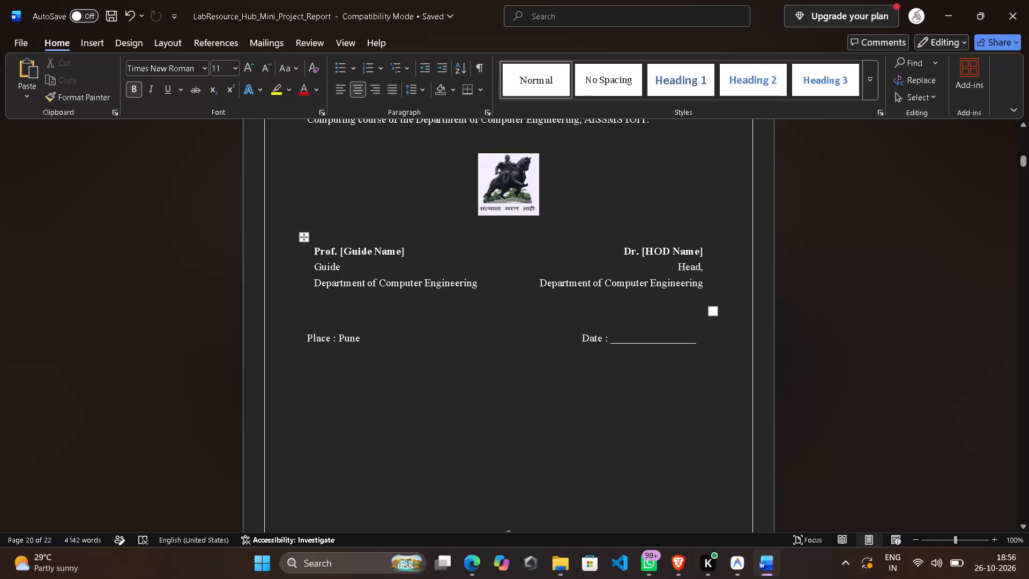
# Replace the [Guide Name] placeholder after "Prof." in the signature block with the guide's actual name.
pyautogui.press('BackSpace')
pyautogui.press('BackSpace')
pyautogui.press('BackSpace')
pyautogui.press('BackSpace')
pyautogui.press('BackSpace')
pyautogui.press('BackSpace')
pyautogui.press('BackSpace')
pyautogui.press('BackSpace')
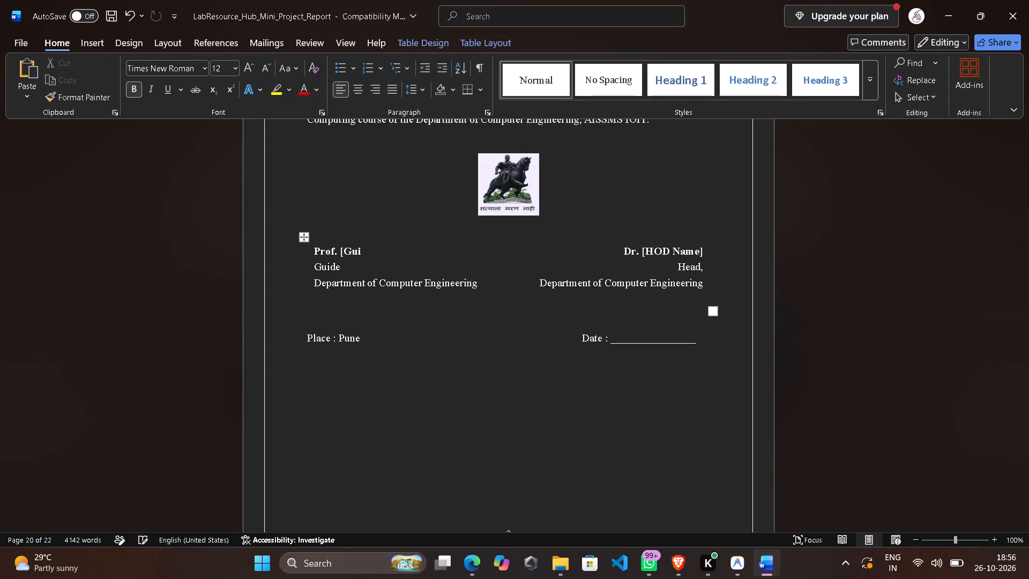
pyautogui.press('BackSpace')
pyautogui.press('BackSpace')
pyautogui.press('BackSpace')
pyautogui.press('BackSpace')
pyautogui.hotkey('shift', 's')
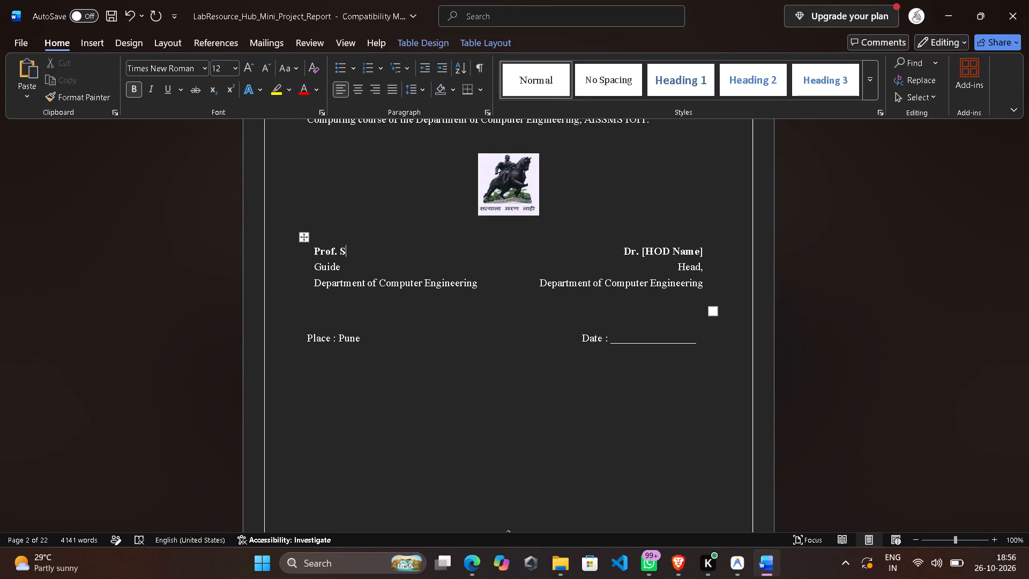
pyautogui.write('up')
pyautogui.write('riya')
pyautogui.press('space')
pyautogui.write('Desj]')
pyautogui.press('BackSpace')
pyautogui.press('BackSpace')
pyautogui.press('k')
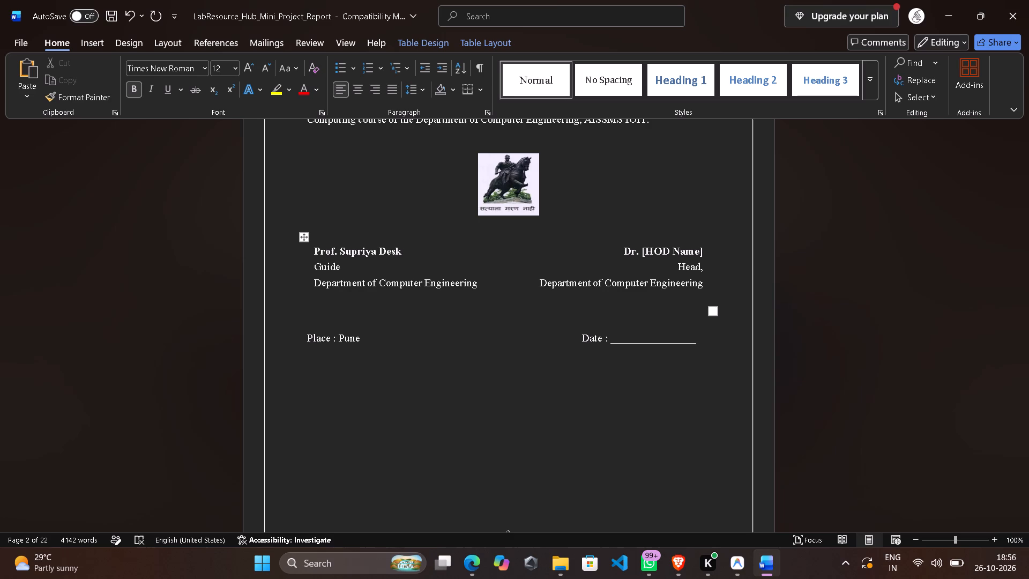
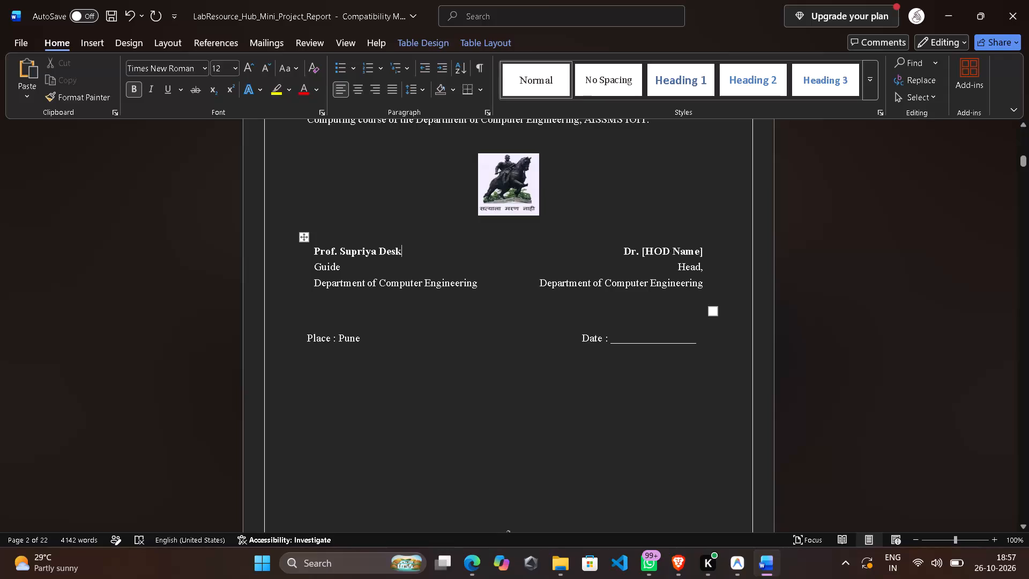
# Complete the guide's surname after "Prof." in the certificate's signature block and save the report.
pyautogui.press('BackSpace')
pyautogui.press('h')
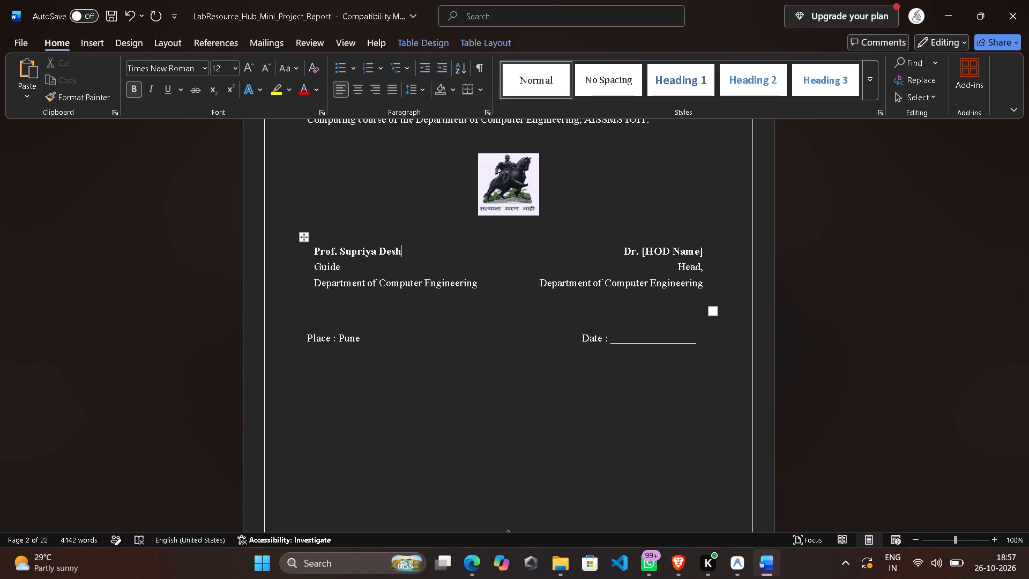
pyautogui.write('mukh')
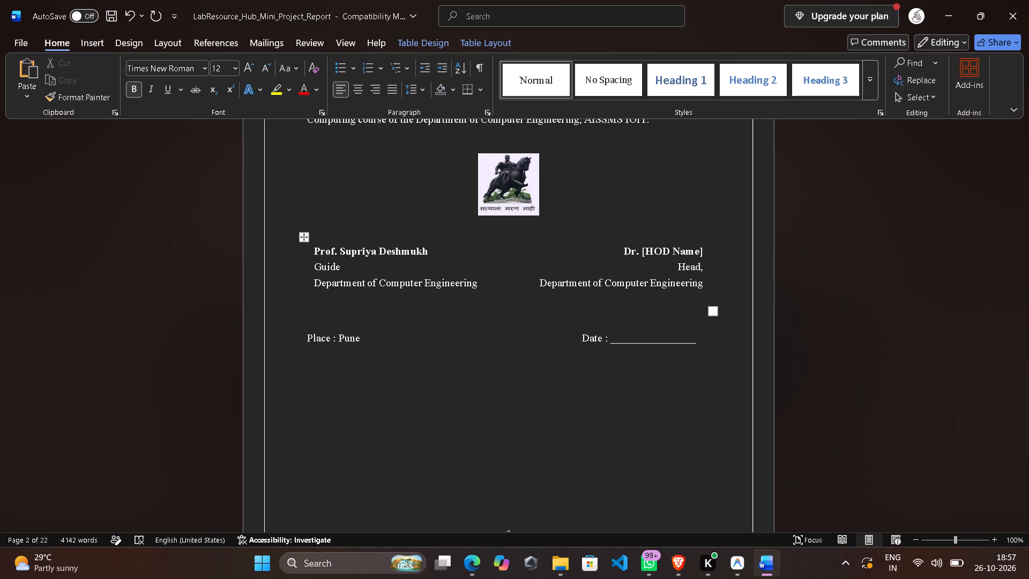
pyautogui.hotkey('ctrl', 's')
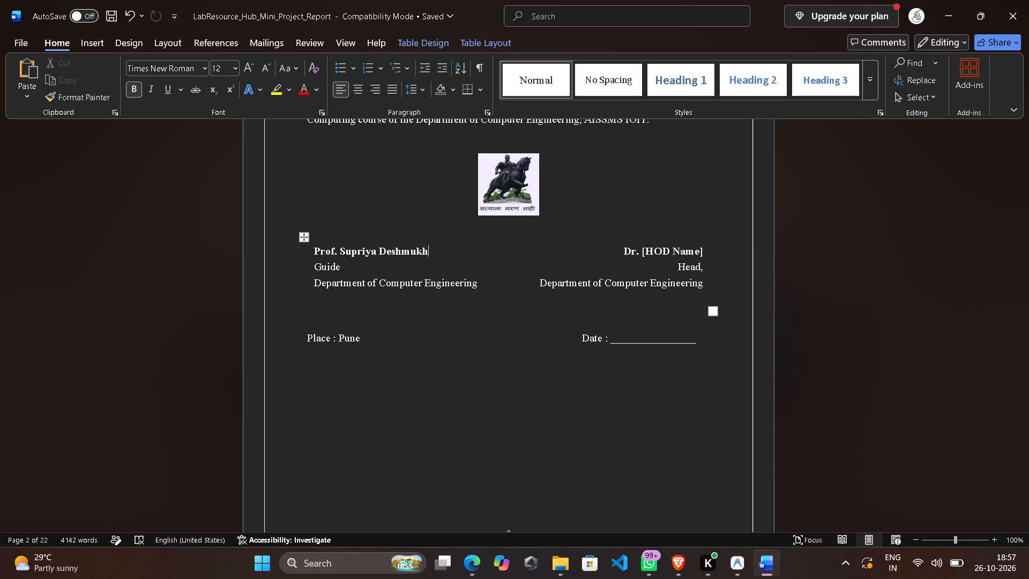
# Replace the [HOD Name] placeholder after "Dr." in the signature block with the department head's actual name.
pyautogui.click(705, 255)
pyautogui.press('BackSpace')
pyautogui.press('BackSpace')
pyautogui.press('BackSpace')
pyautogui.press('BackSpace')
pyautogui.press('BackSpace')
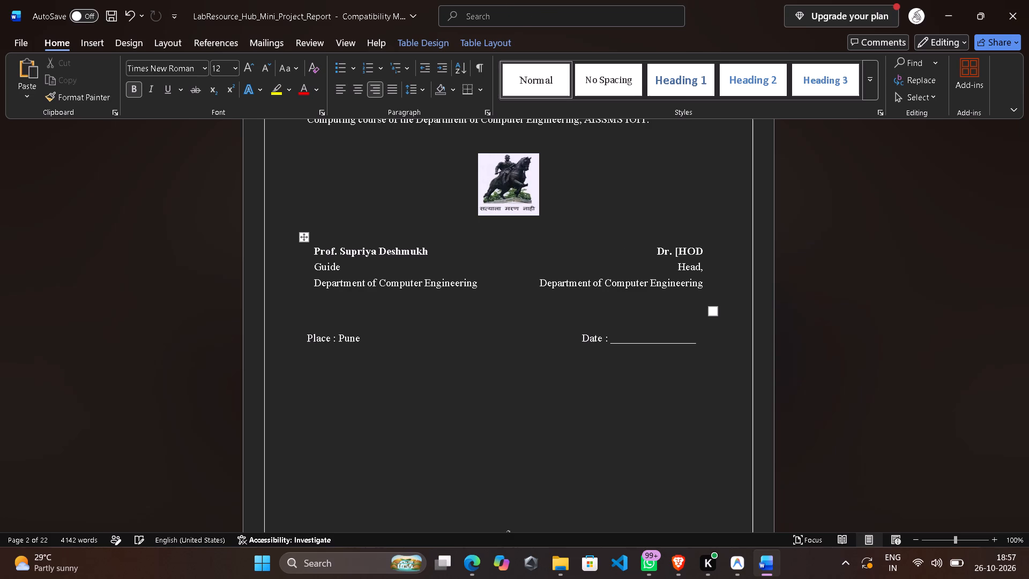
pyautogui.press('BackSpace')
pyautogui.press('BackSpace')
pyautogui.press('BackSpace')
pyautogui.press('BackSpace')
pyautogui.press('BackSpace')
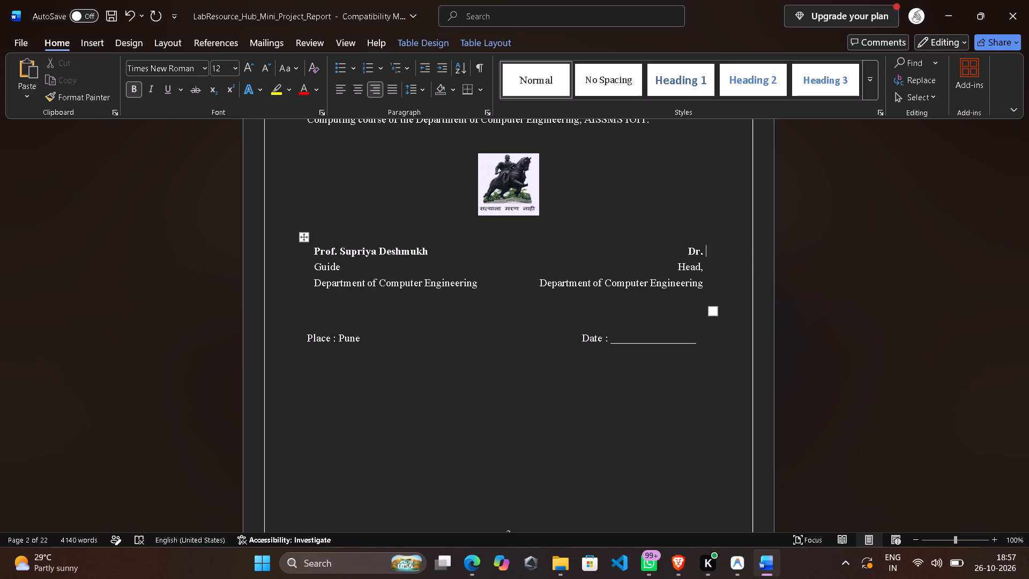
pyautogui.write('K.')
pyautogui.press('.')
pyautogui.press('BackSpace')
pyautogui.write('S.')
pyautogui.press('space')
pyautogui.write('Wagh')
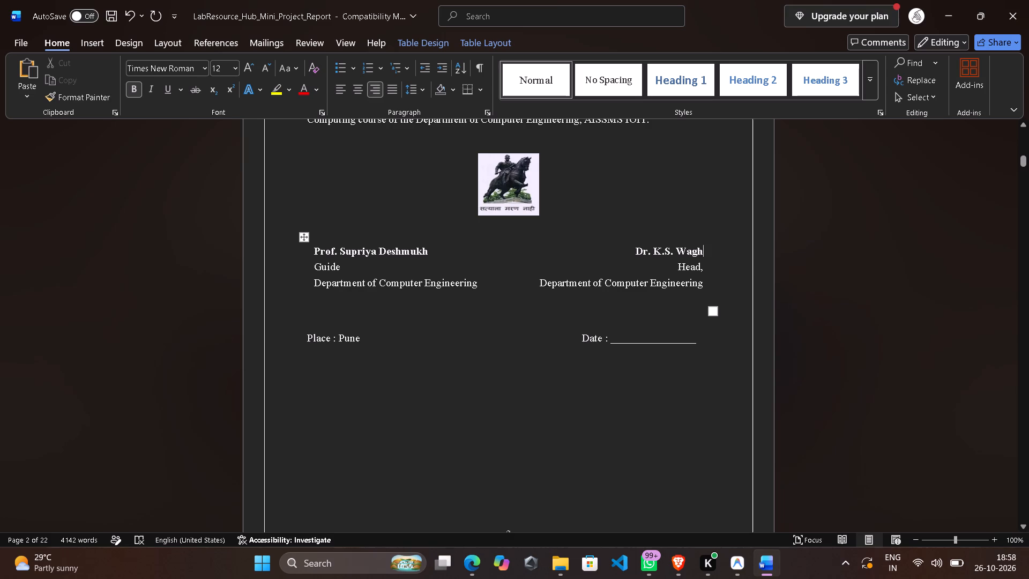
# Add two blank lines between the certificate's emblem image and the signature block, and save the report.
pyautogui.click(604, 207)
pyautogui.press('Return')
pyautogui.press('Return')
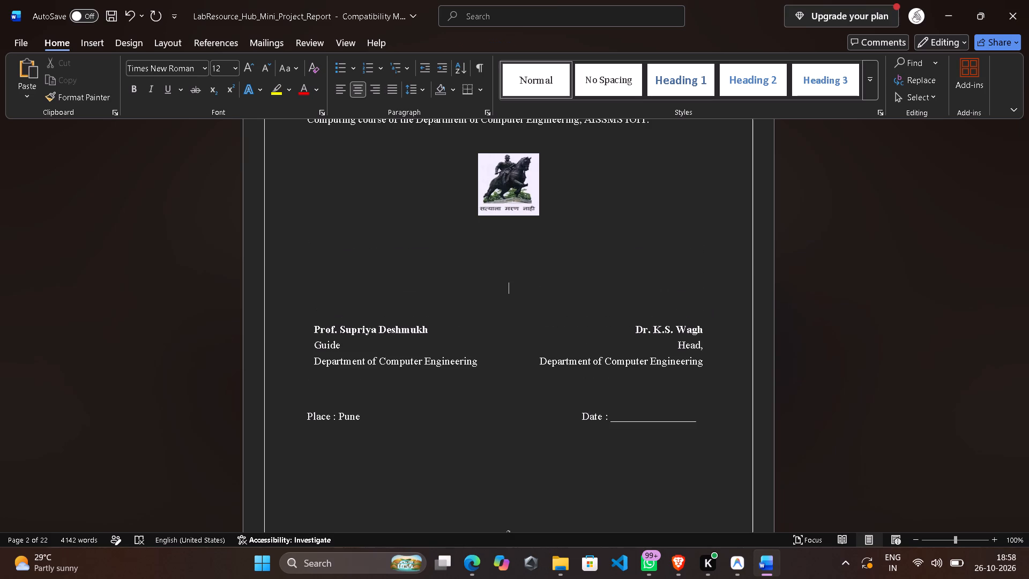
pyautogui.hotkey('ctrl', 's')
pyautogui.scroll(-2, 604, 207)
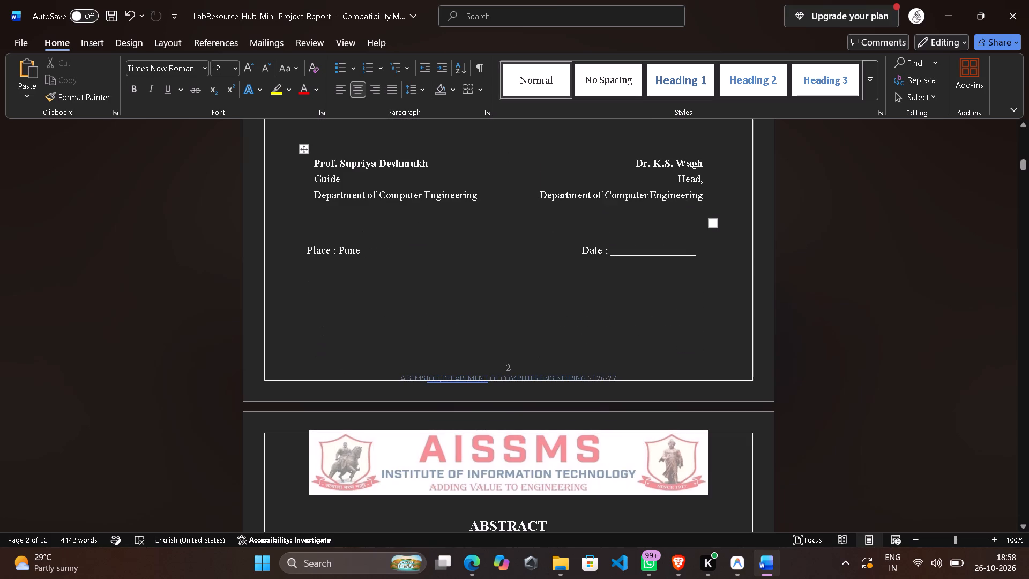
pyautogui.scroll(-1, 604, 207)
pyautogui.click(514, 327)
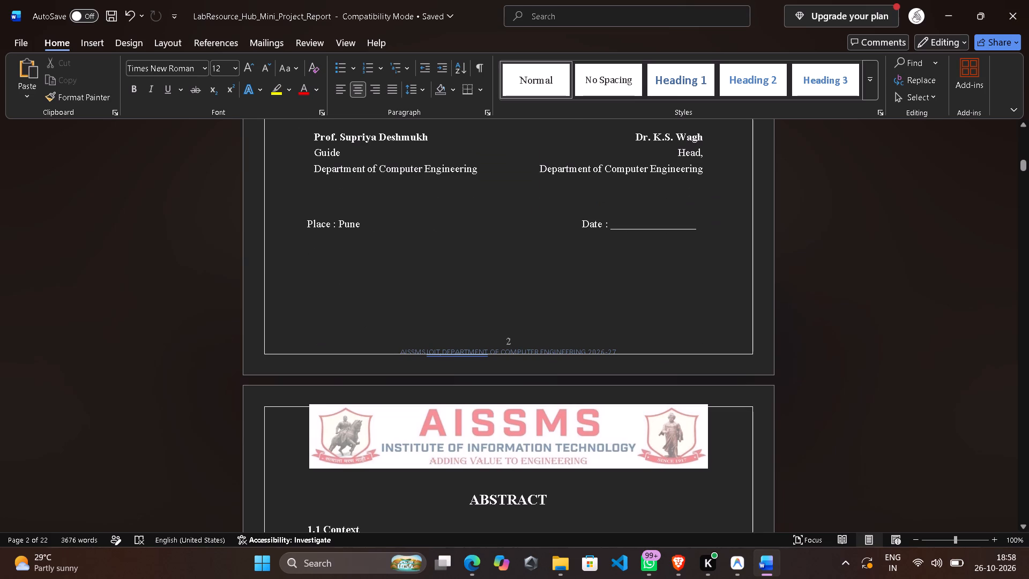
pyautogui.click(514, 327)
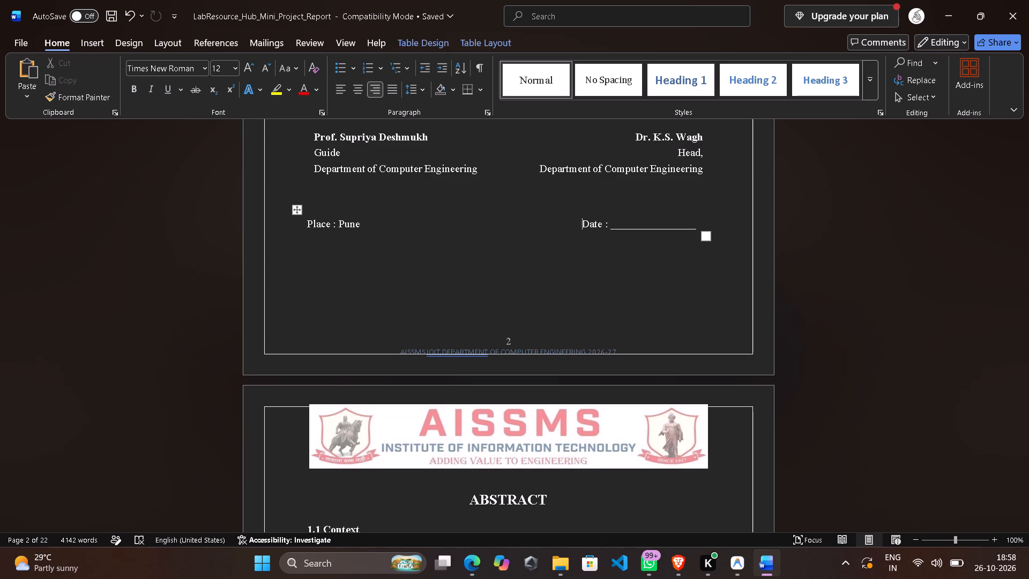
pyautogui.hotkey('ctrl', 's')
# Insert a blank line above the AISSMS banner picture in the page header so it sits lower, inside the page border.
pyautogui.scroll(3, 537, 239)
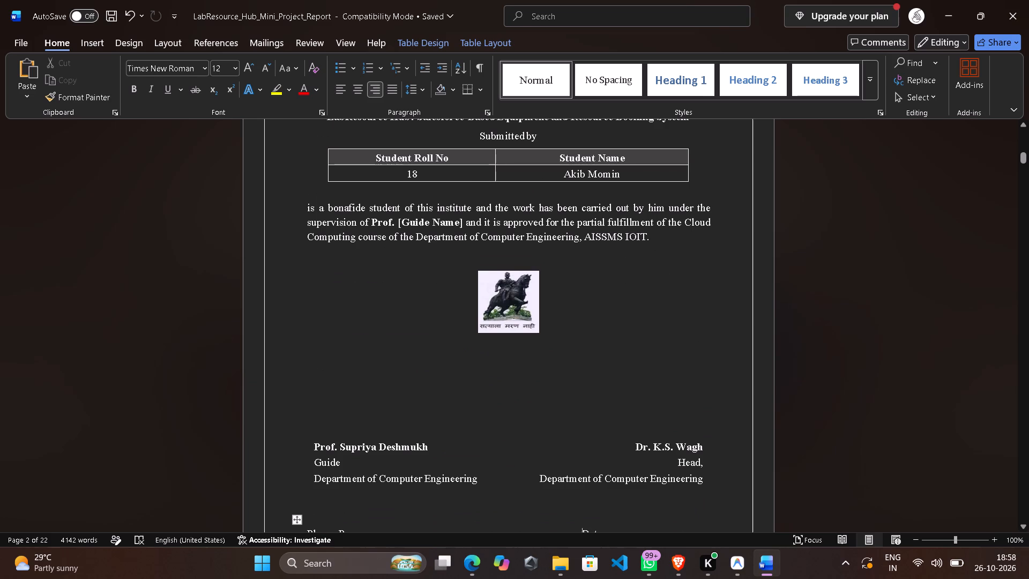
pyautogui.scroll(-3, 562, 237)
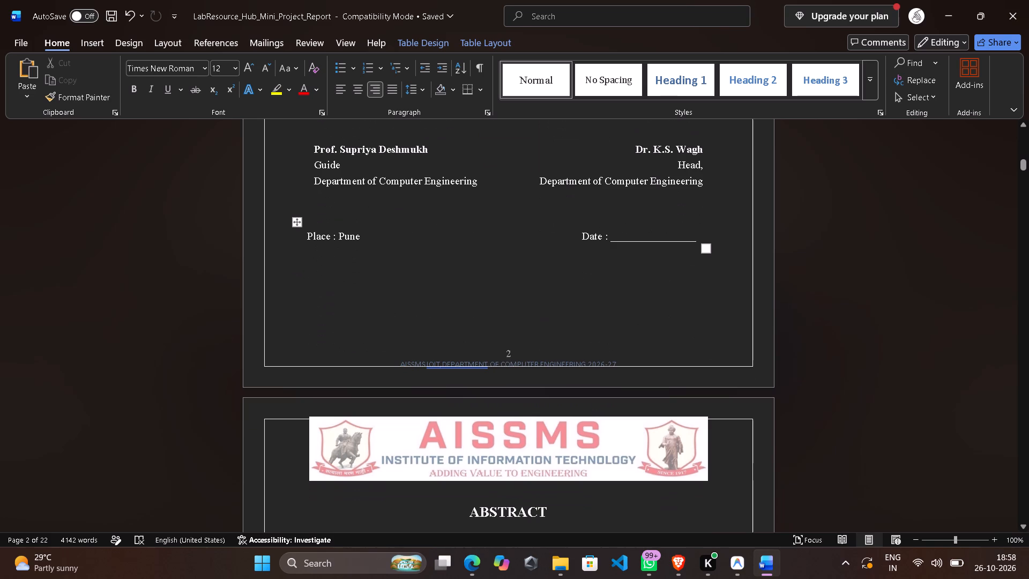
pyautogui.scroll(-2, 562, 237)
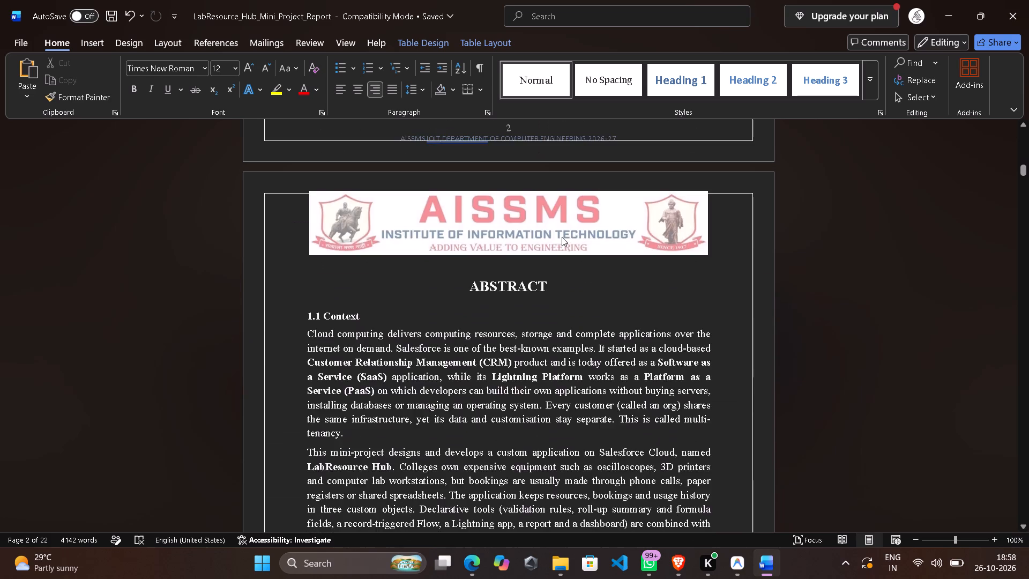
pyautogui.scroll(1, 562, 237)
pyautogui.tripleClick(512, 313)
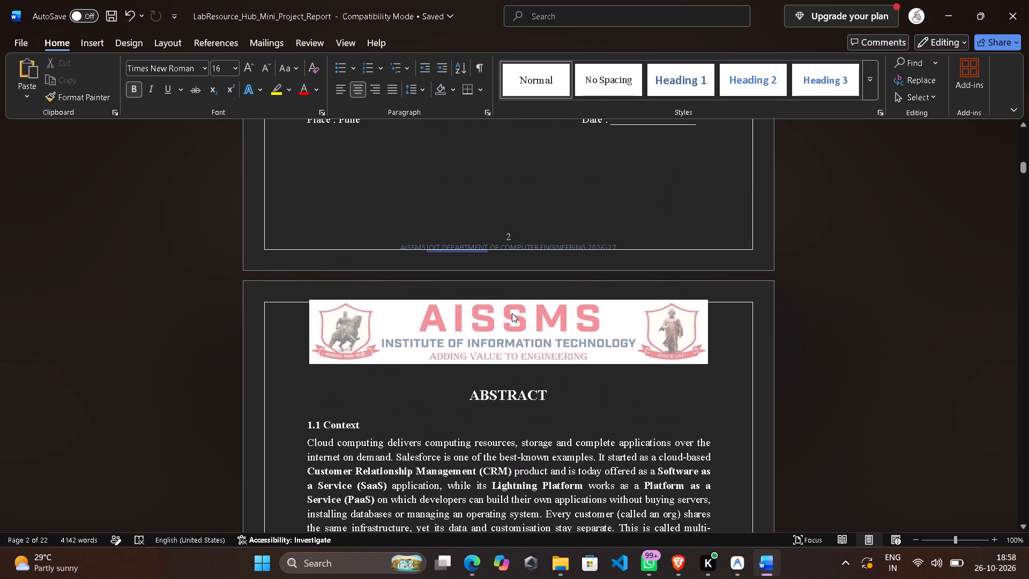
pyautogui.click(454, 339)
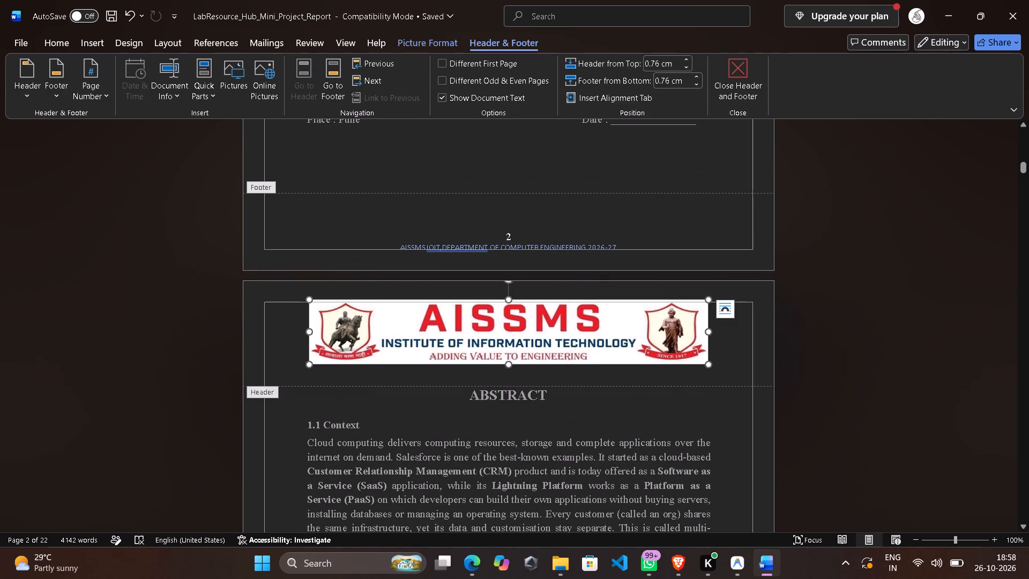
pyautogui.moveTo(437, 337); pyautogui.dragTo(440, 351)
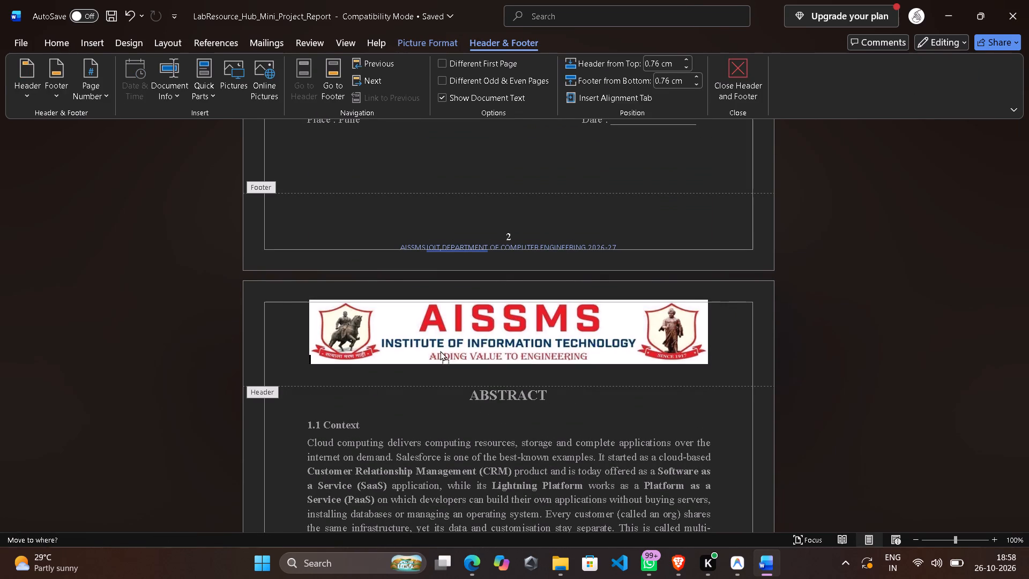
pyautogui.moveTo(440, 351); pyautogui.dragTo(440, 352)
pyautogui.click(303, 308)
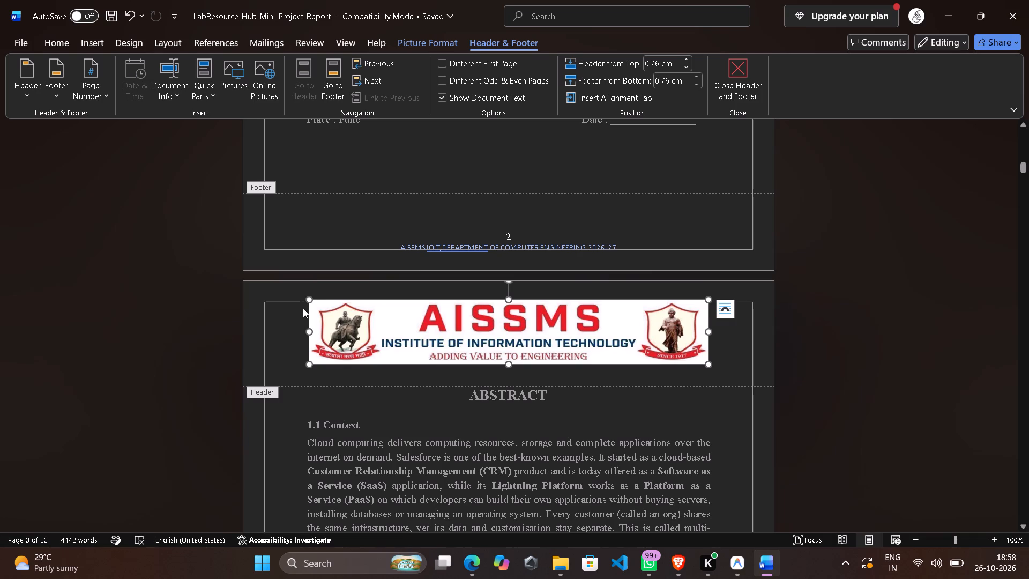
pyautogui.click(303, 308)
pyautogui.press('Return')
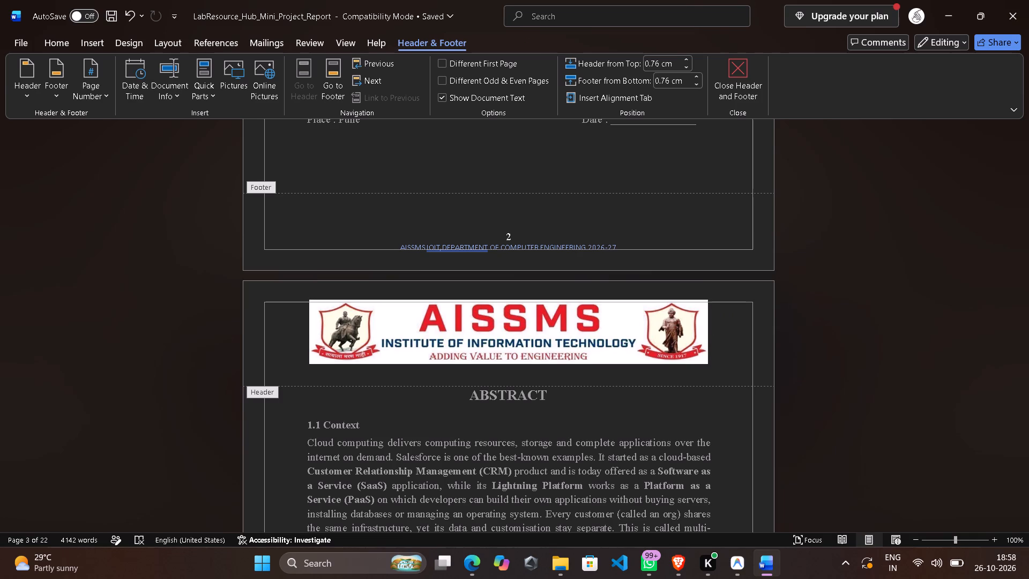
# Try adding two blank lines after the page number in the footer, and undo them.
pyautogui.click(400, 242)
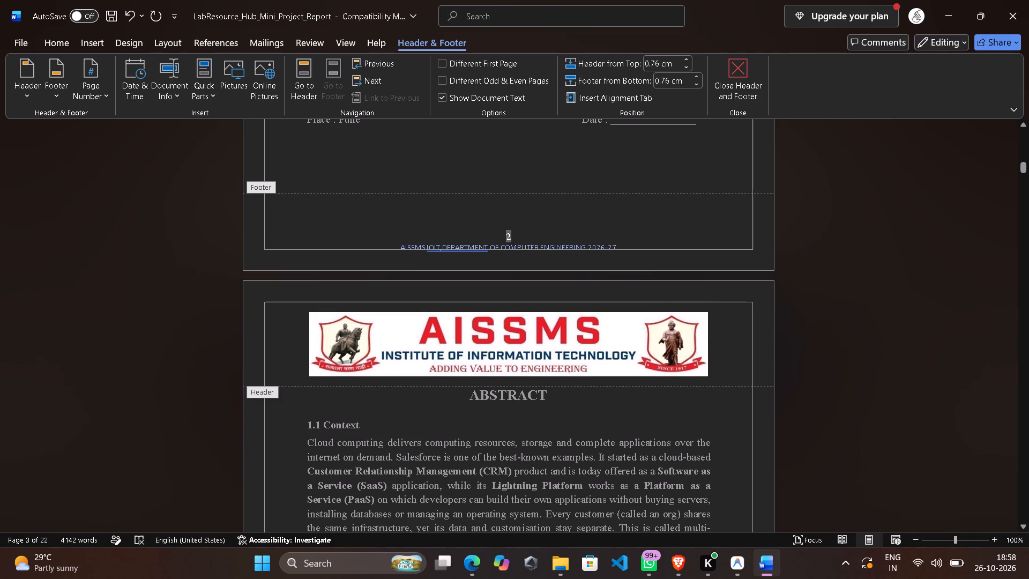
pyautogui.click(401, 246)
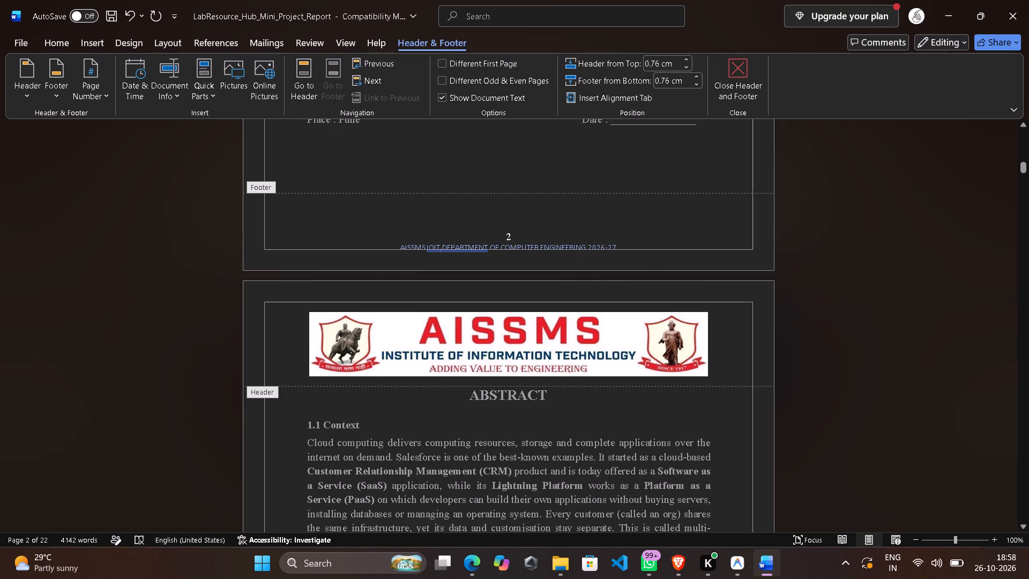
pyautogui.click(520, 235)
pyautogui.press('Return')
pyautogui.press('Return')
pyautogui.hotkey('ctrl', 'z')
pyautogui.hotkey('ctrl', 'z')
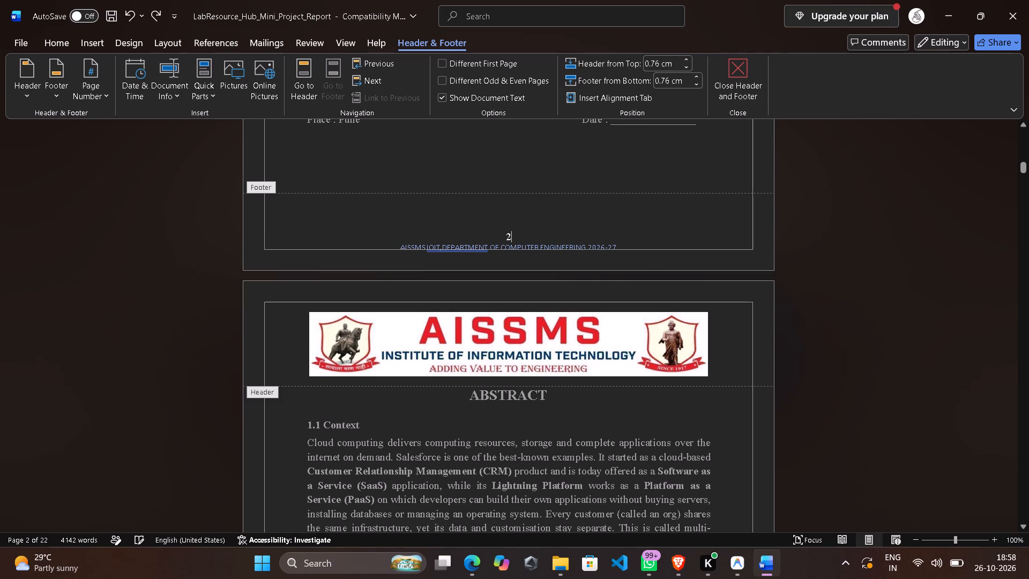
# Insert one blank line before the AISSMS IOIT department text in the footer, save the report and leave header and footer editing.
pyautogui.click(400, 248)
pyautogui.press('Return')
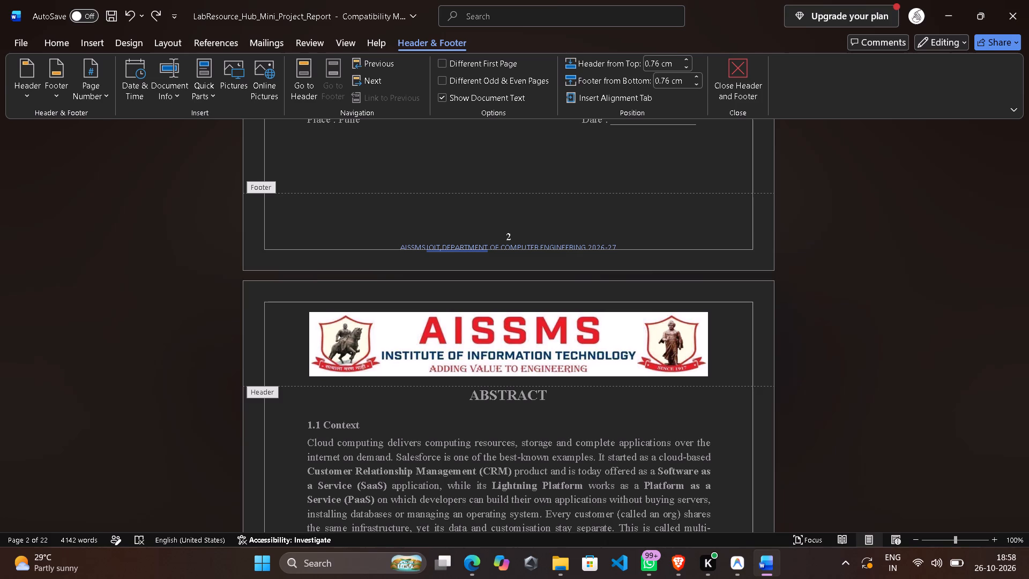
pyautogui.press('Return')
pyautogui.hotkey('ctrl', 'z')
pyautogui.click(614, 223)
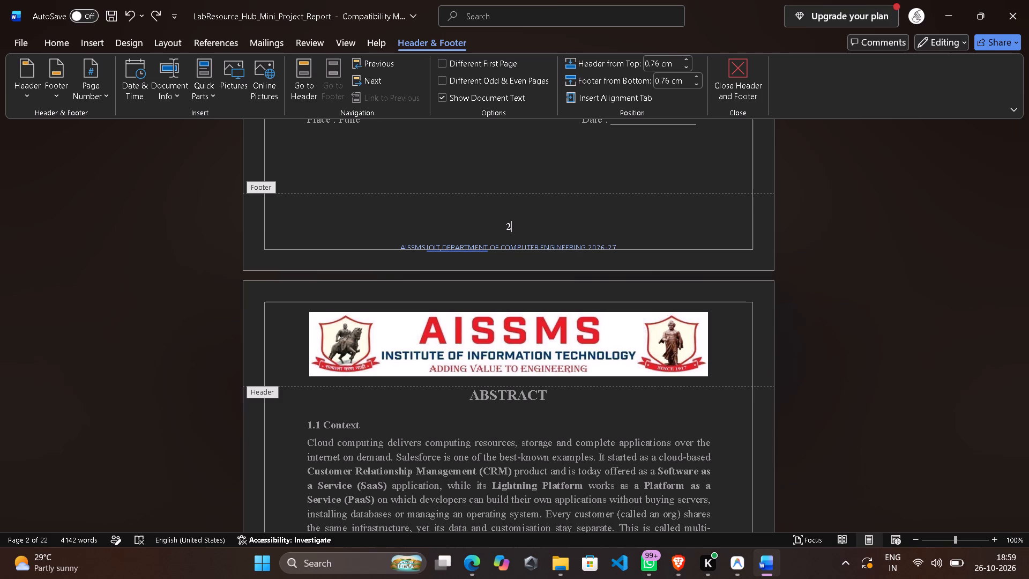
pyautogui.hotkey('ctrl', 's')
pyautogui.click(730, 73)
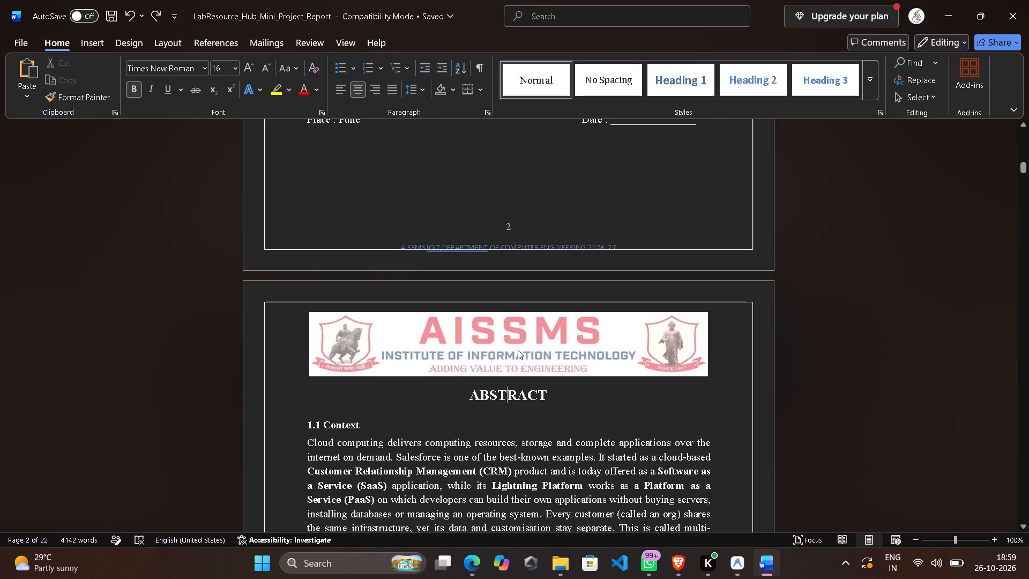
# Review the layout from the Abstract page to section 3.1, checking the architecture diagram placeholder and its Figure 3.1 caption.
pyautogui.scroll(-7, 518, 350)
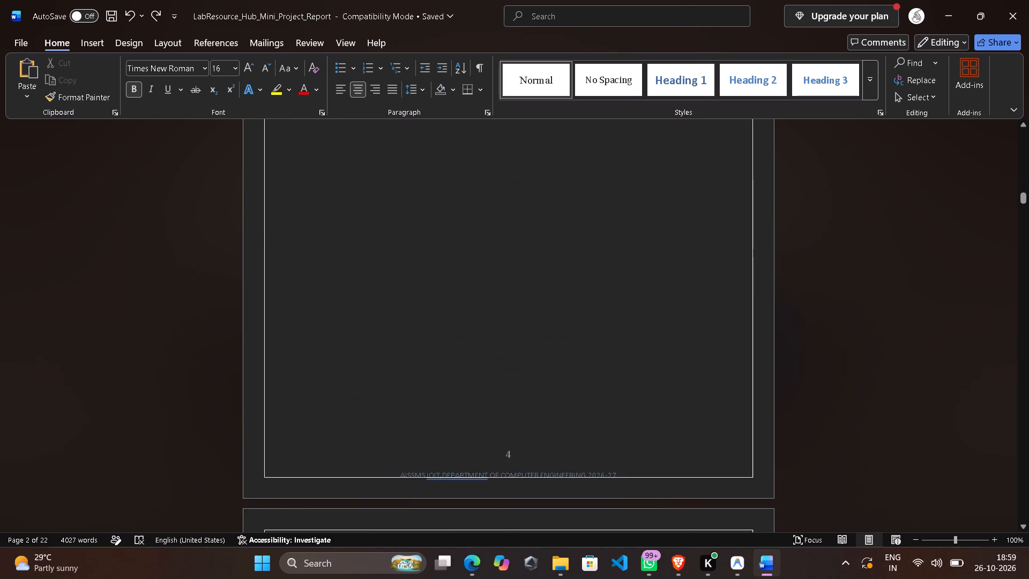
pyautogui.scroll(-3, 518, 350)
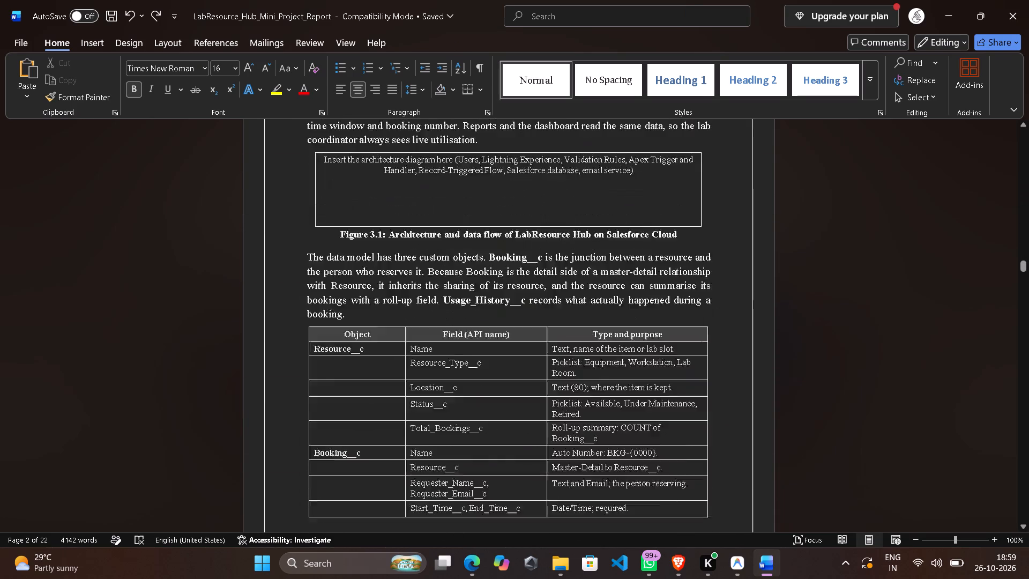
pyautogui.scroll(-1, 518, 350)
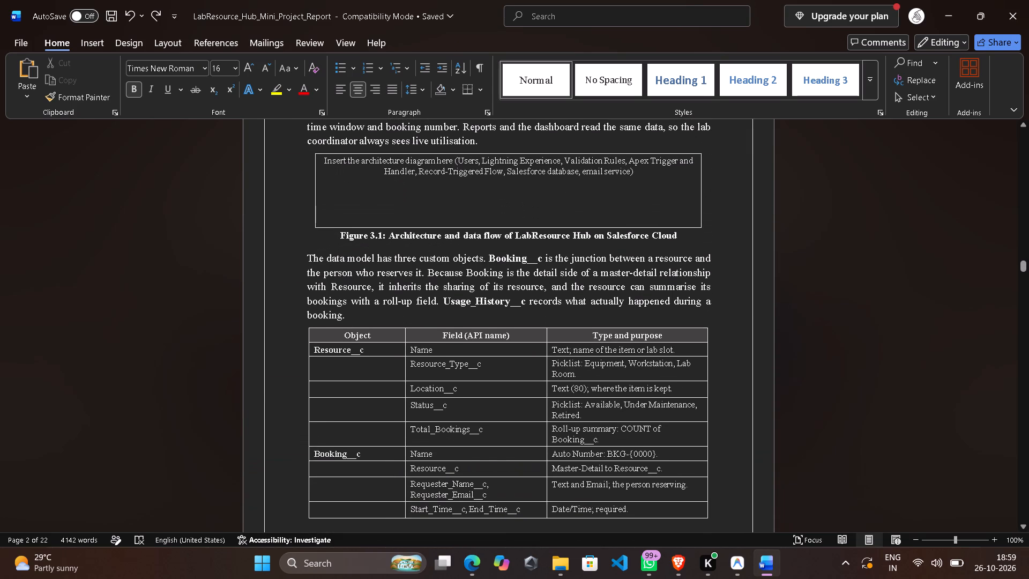
pyautogui.scroll(-1, 518, 350)
pyautogui.scroll(2, 518, 350)
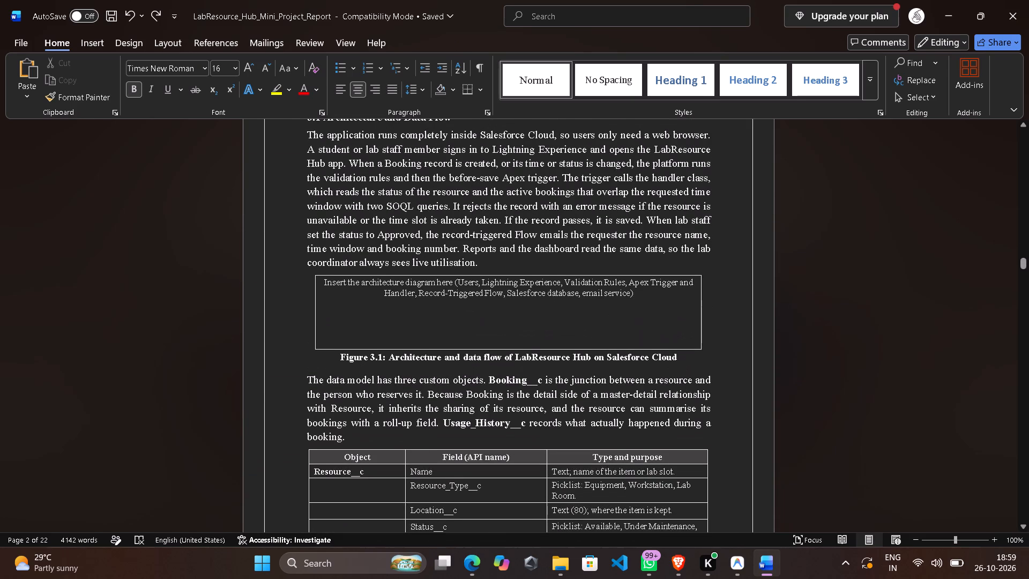
pyautogui.scroll(1, 518, 350)
pyautogui.moveTo(680, 358); pyautogui.dragTo(473, 364)
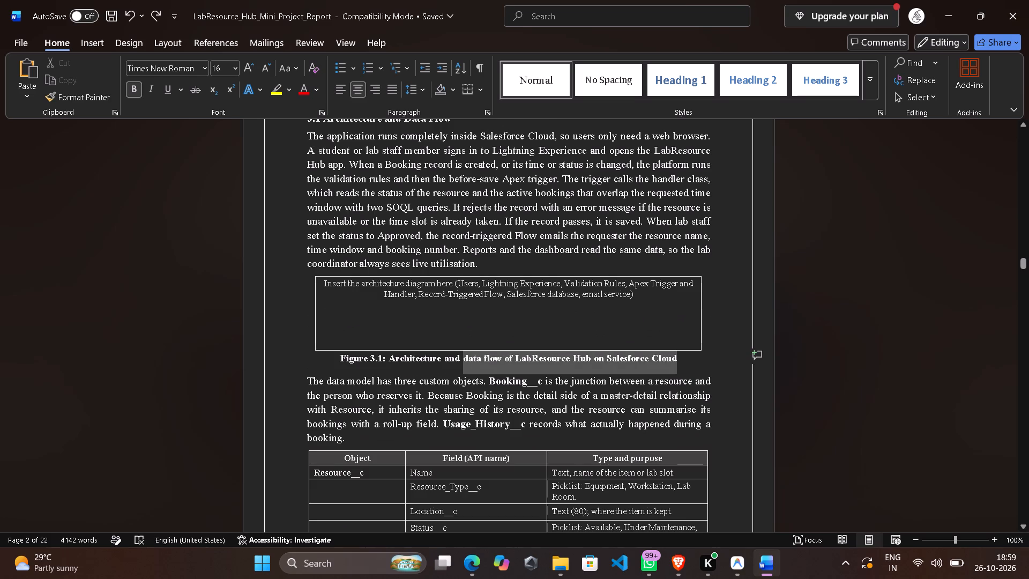
pyautogui.moveTo(473, 364); pyautogui.dragTo(390, 360)
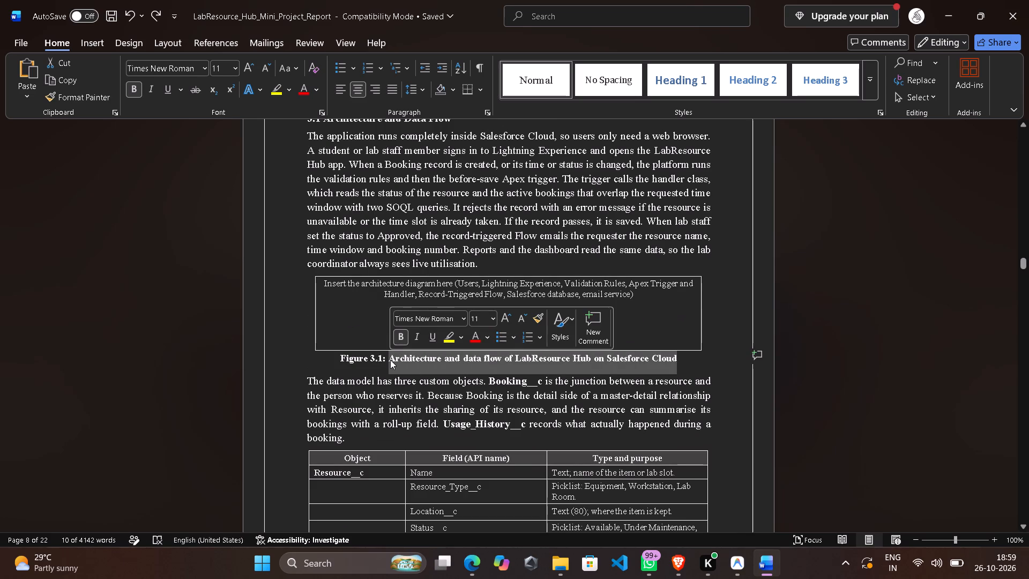
pyautogui.click(376, 386)
# Check the layout of the custom object table, the Figure 3.2 data model placeholder and the section 3.2 algorithms.
pyautogui.scroll(-3, 376, 386)
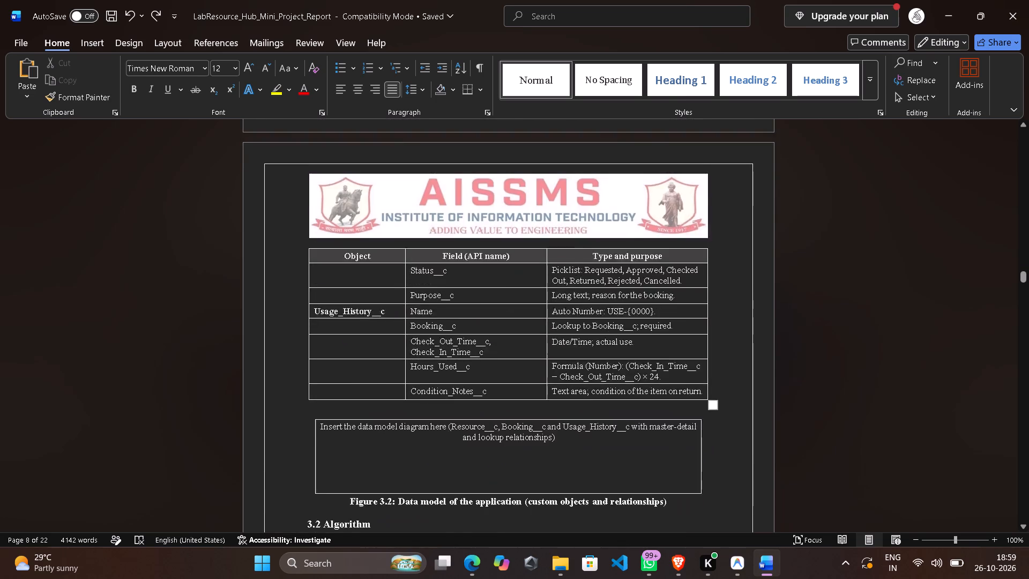
pyautogui.scroll(-3, 376, 386)
pyautogui.hscroll(2, 376, 386)
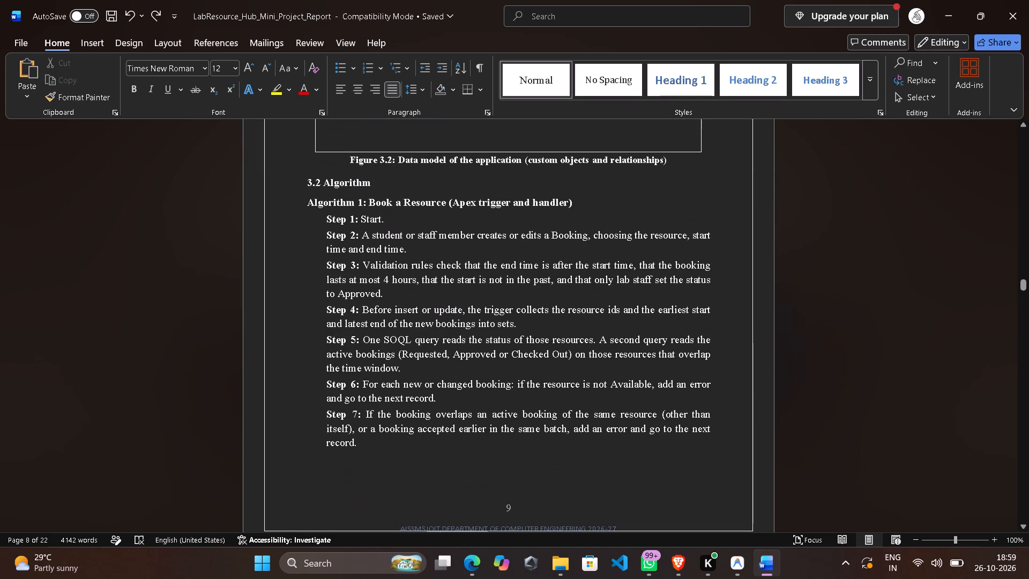
pyautogui.hscroll(2, 376, 386)
pyautogui.scroll(-1, 376, 386)
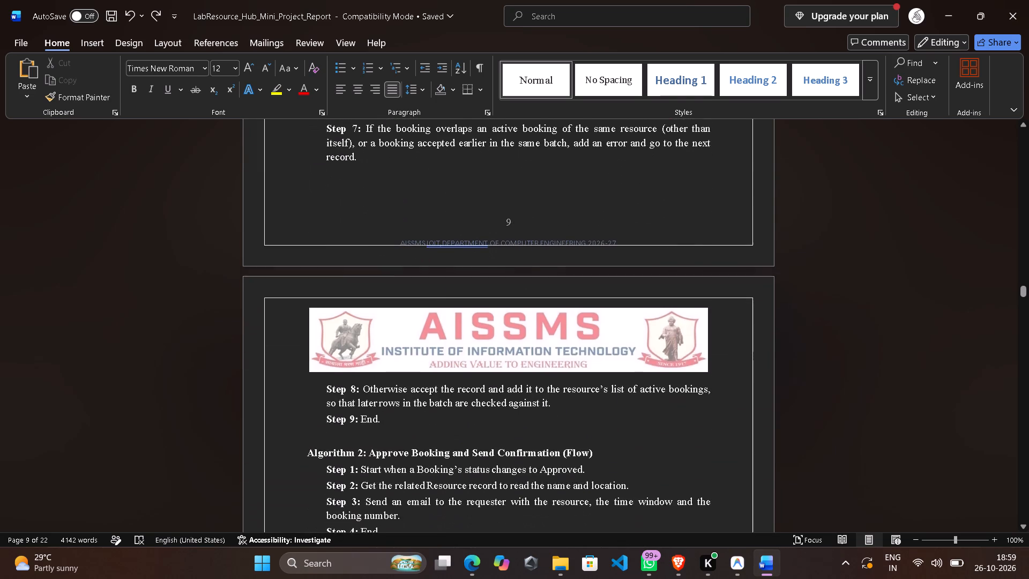
# Review the chapter 4 pages, from the tools and configuration tables to the Apex trigger, handler and test class code.
pyautogui.scroll(-4, 376, 386)
pyautogui.scroll(1, 376, 386)
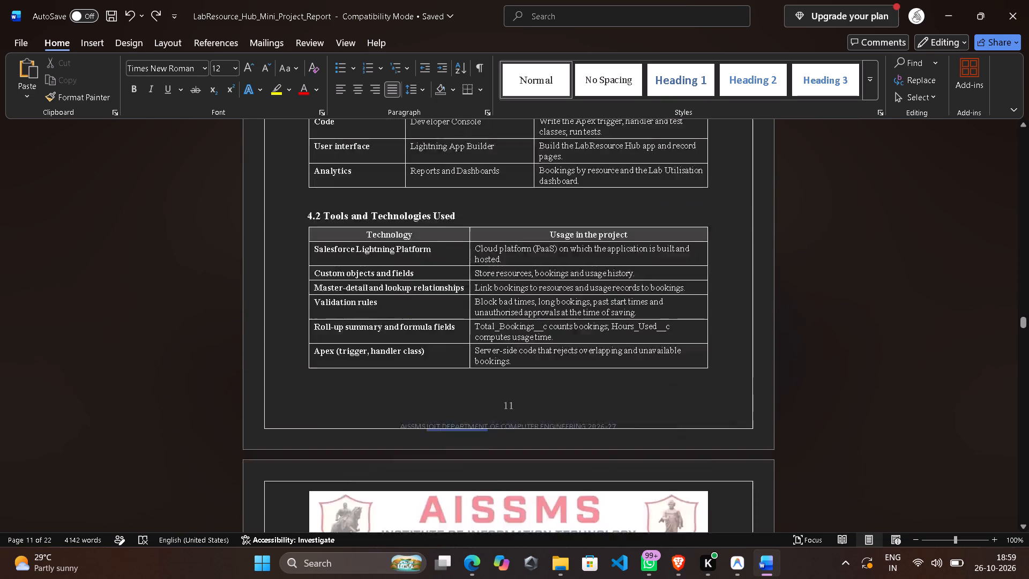
pyautogui.scroll(1, 376, 386)
pyautogui.hscroll(1, 376, 386)
pyautogui.scroll(-1, 376, 386)
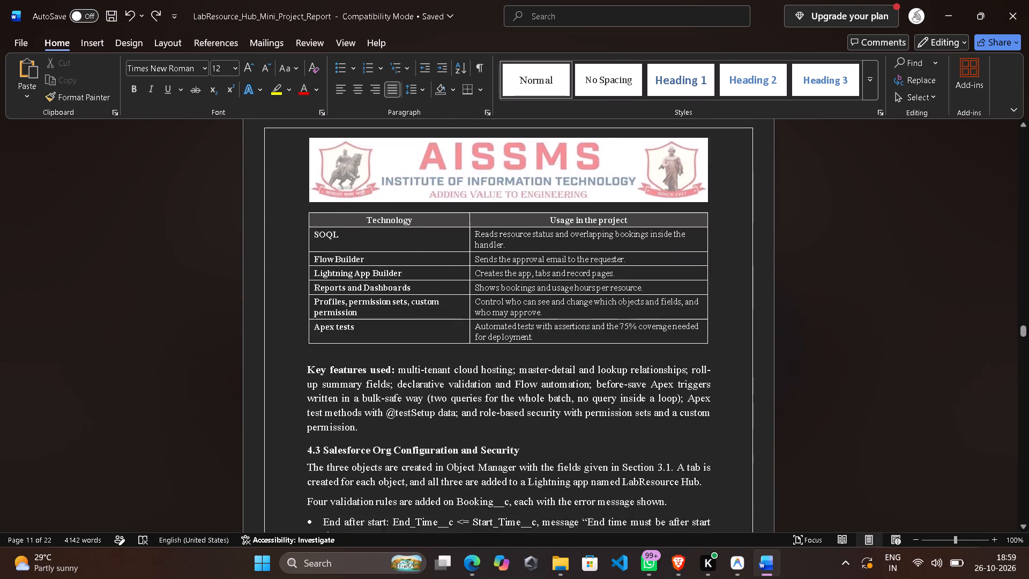
pyautogui.scroll(-1, 376, 386)
pyautogui.scroll(1, 376, 386)
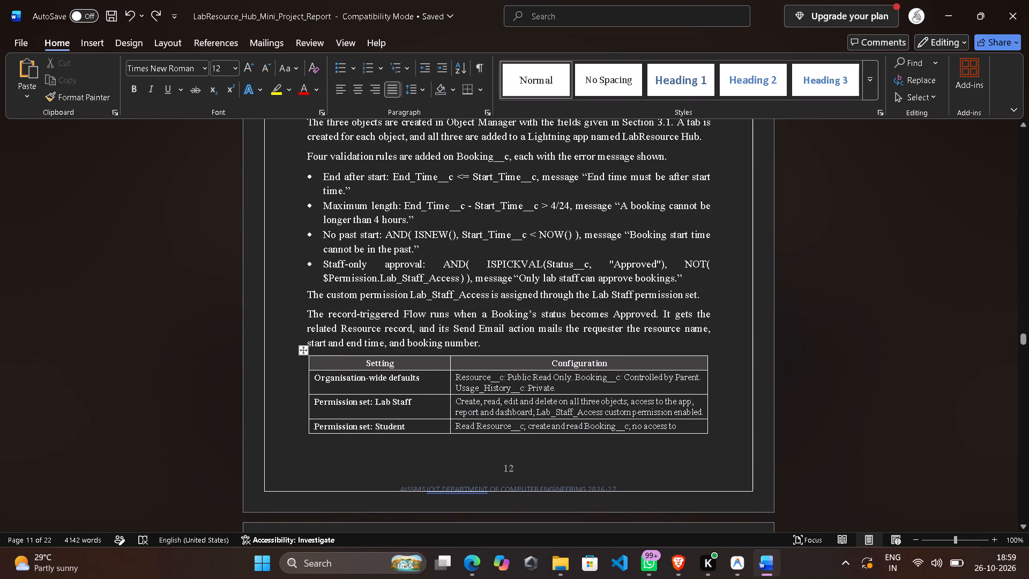
pyautogui.scroll(1, 376, 386)
pyautogui.scroll(-5, 376, 386)
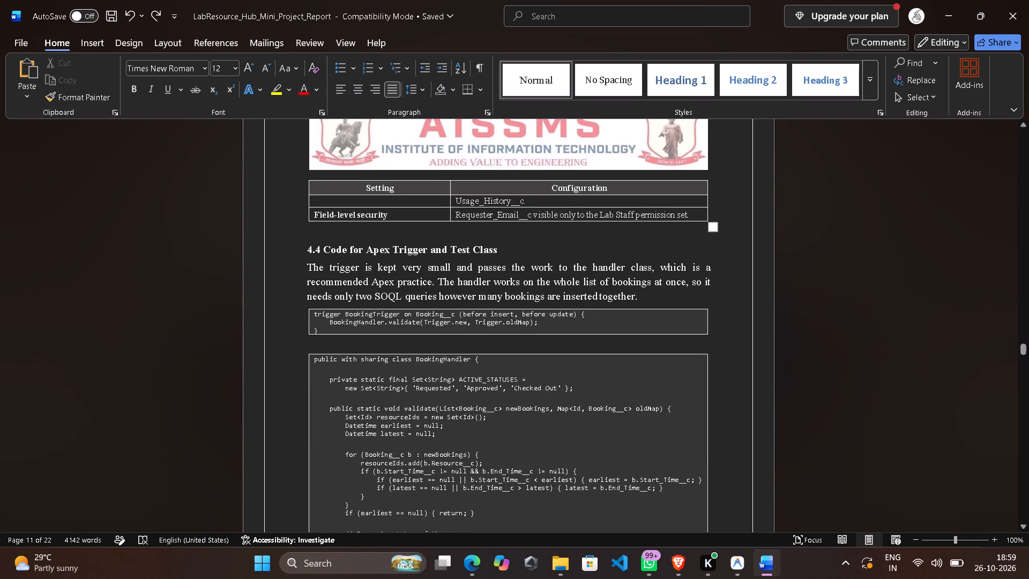
pyautogui.scroll(-7, 376, 386)
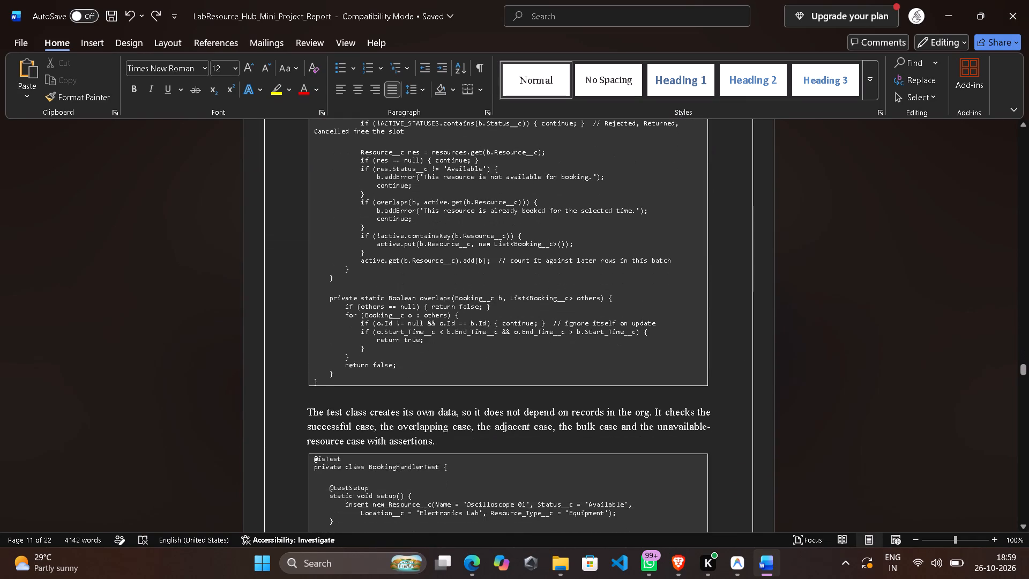
pyautogui.scroll(-5, 376, 386)
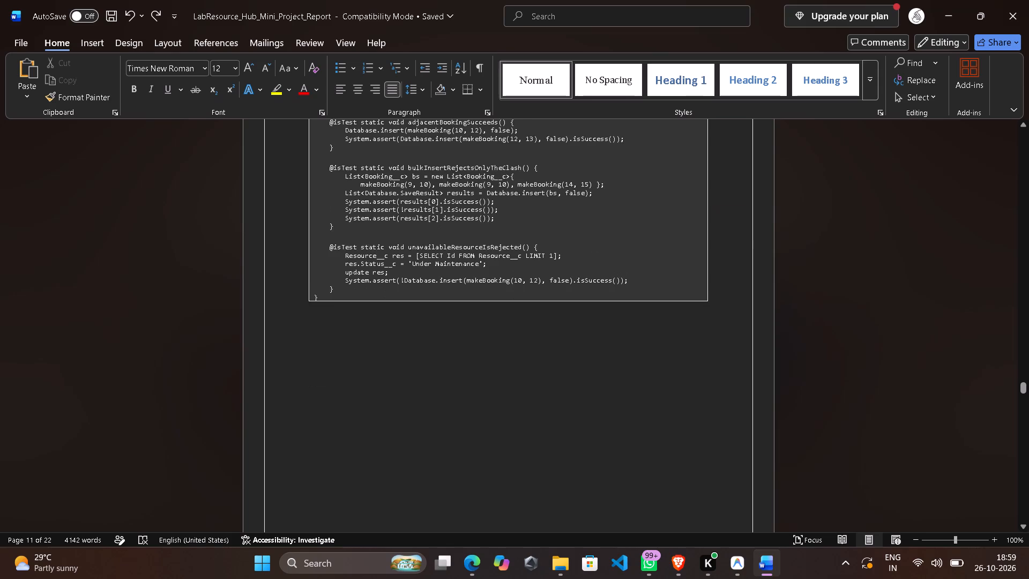
# Review the remaining pages from the section 4.5 application screenshots through the chapter 5 test cases table to the report's last page.
pyautogui.scroll(-5, 376, 386)
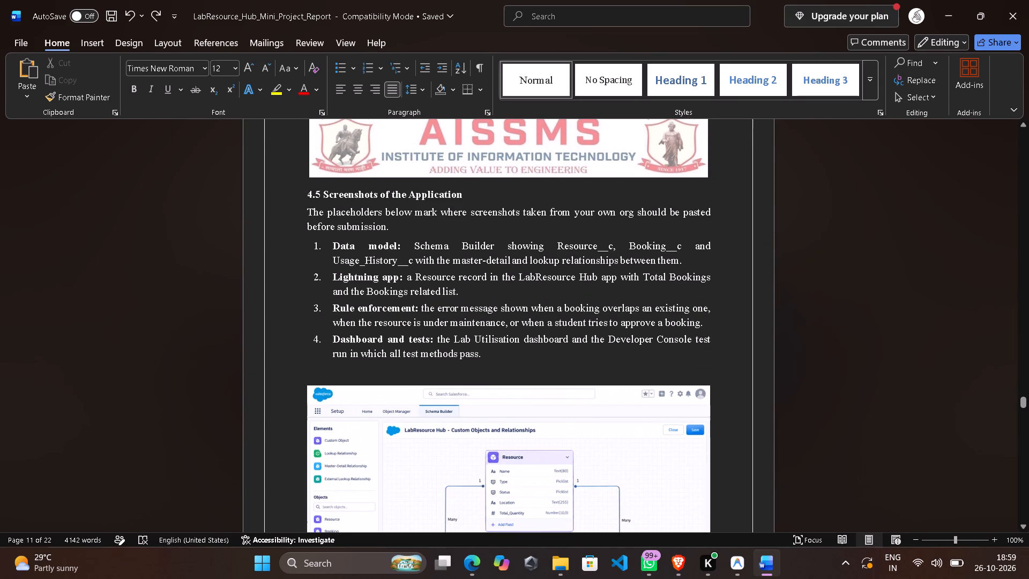
pyautogui.scroll(-12, 376, 386)
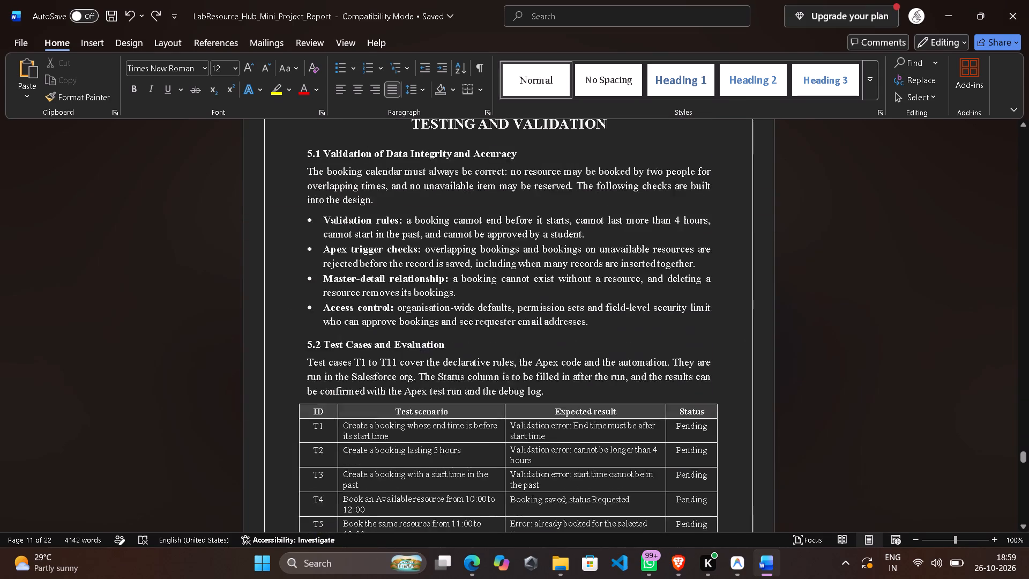
pyautogui.scroll(-1, 376, 386)
pyautogui.scroll(6, 376, 386)
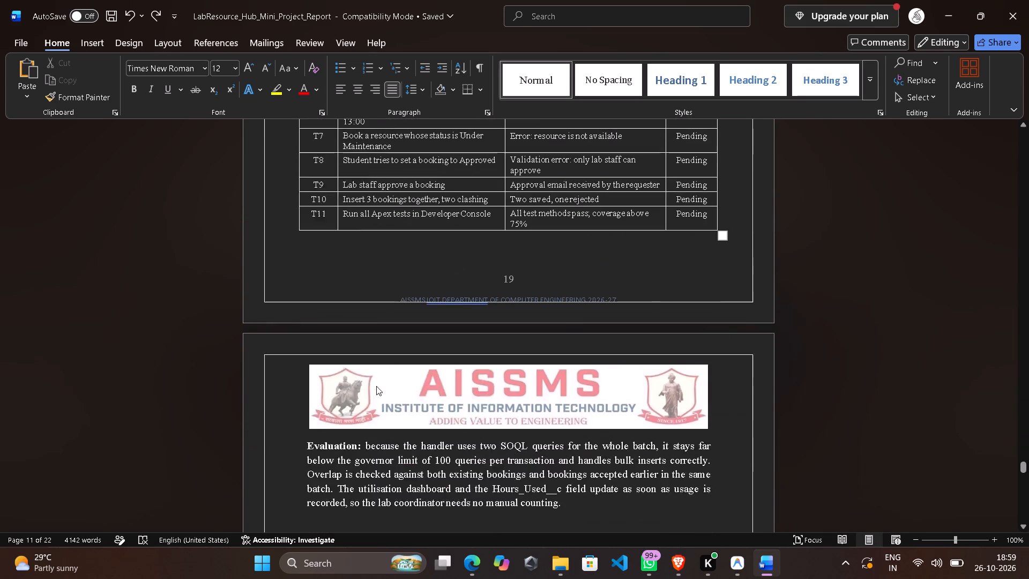
pyautogui.scroll(-9, 376, 386)
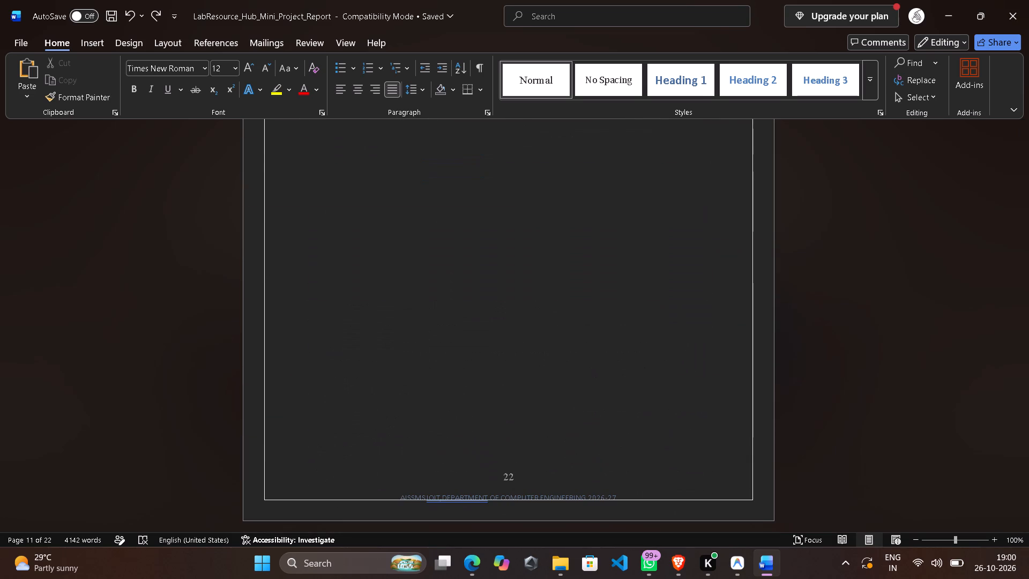
# Copy the guide and department head signature block above the Place and Date line on page 2.
pyautogui.scroll(9, 376, 386)
pyautogui.scroll(20, 376, 386)
pyautogui.scroll(20, 376, 386)
pyautogui.scroll(20, 376, 386)
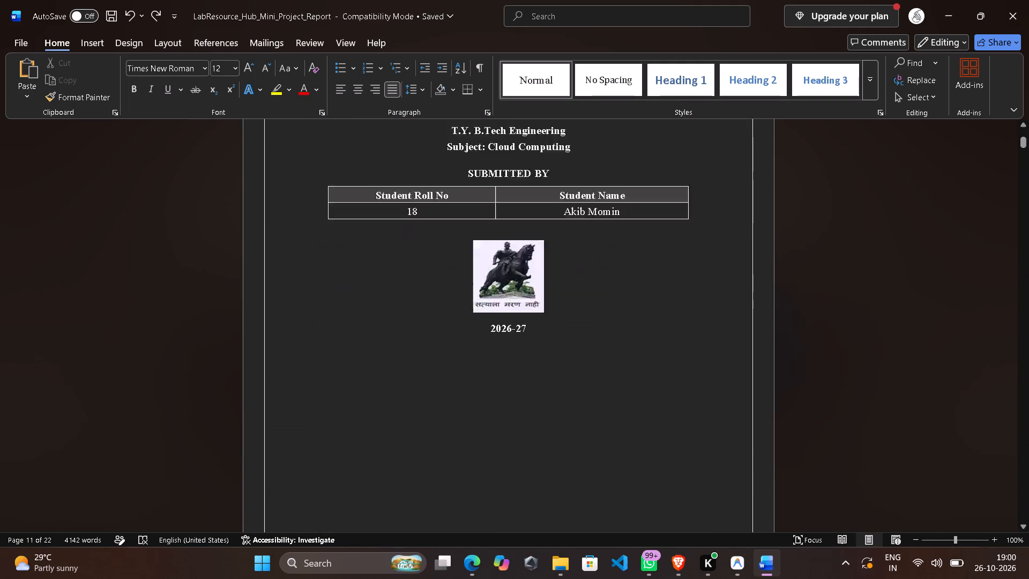
pyautogui.scroll(20, 376, 386)
pyautogui.scroll(20, 376, 386)
pyautogui.scroll(16, 376, 386)
pyautogui.scroll(-6, 376, 386)
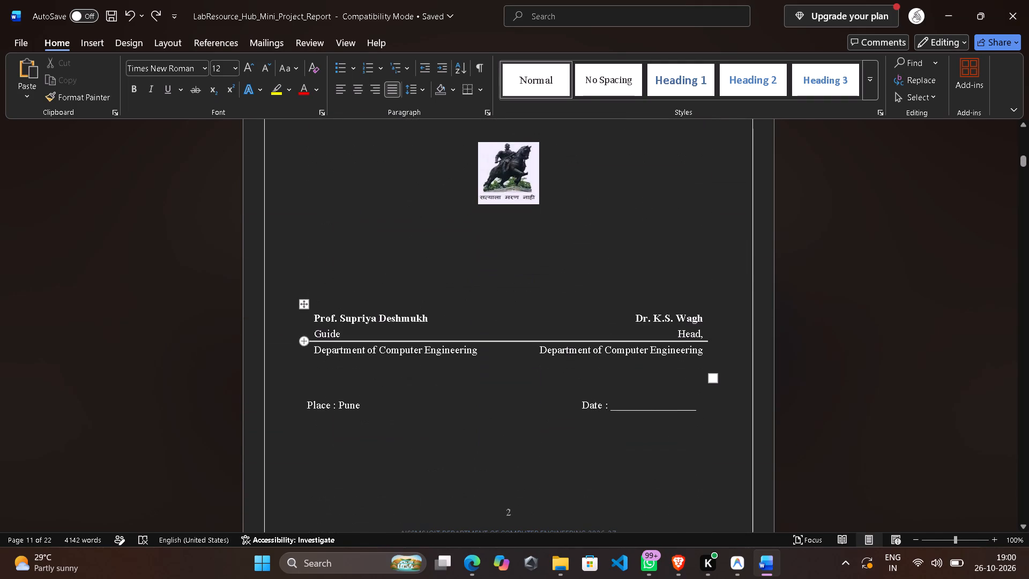
pyautogui.moveTo(314, 314); pyautogui.dragTo(523, 340)
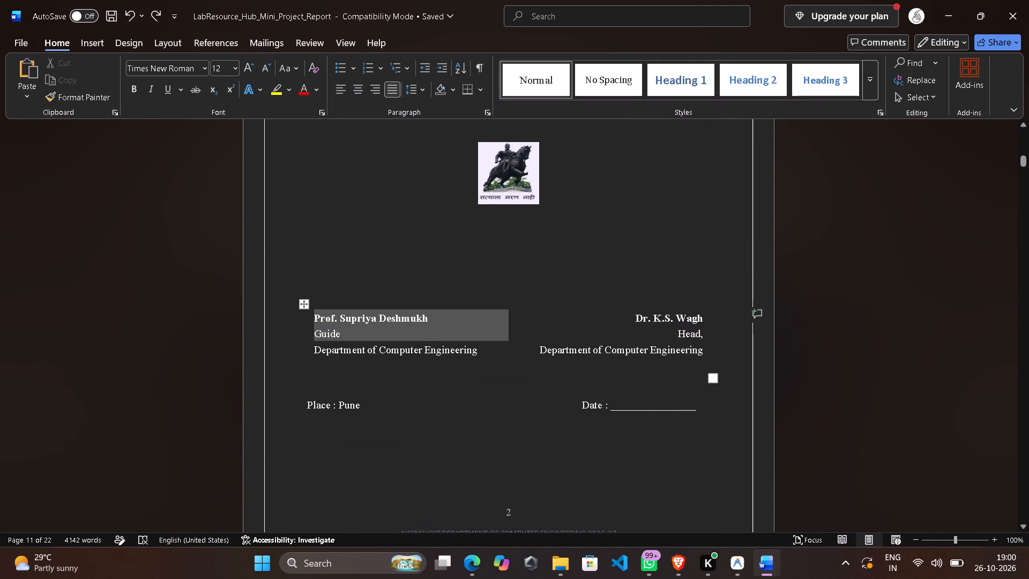
pyautogui.moveTo(523, 340); pyautogui.dragTo(703, 345)
pyautogui.hotkey('ctrl', 'c')
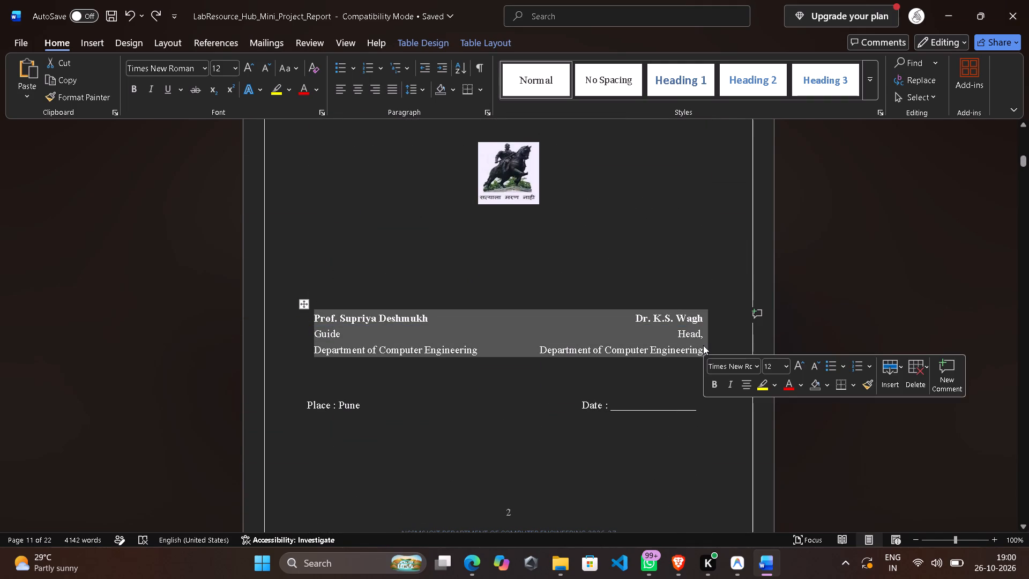
# Deselect the signature block and save the report.
pyautogui.click(632, 432)
pyautogui.hotkey('ctrl', 's')
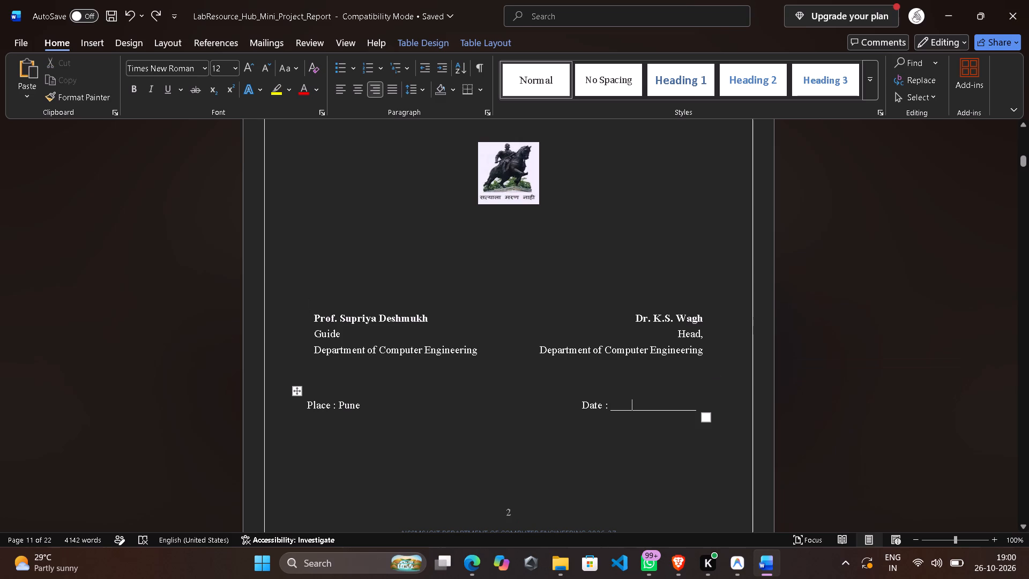
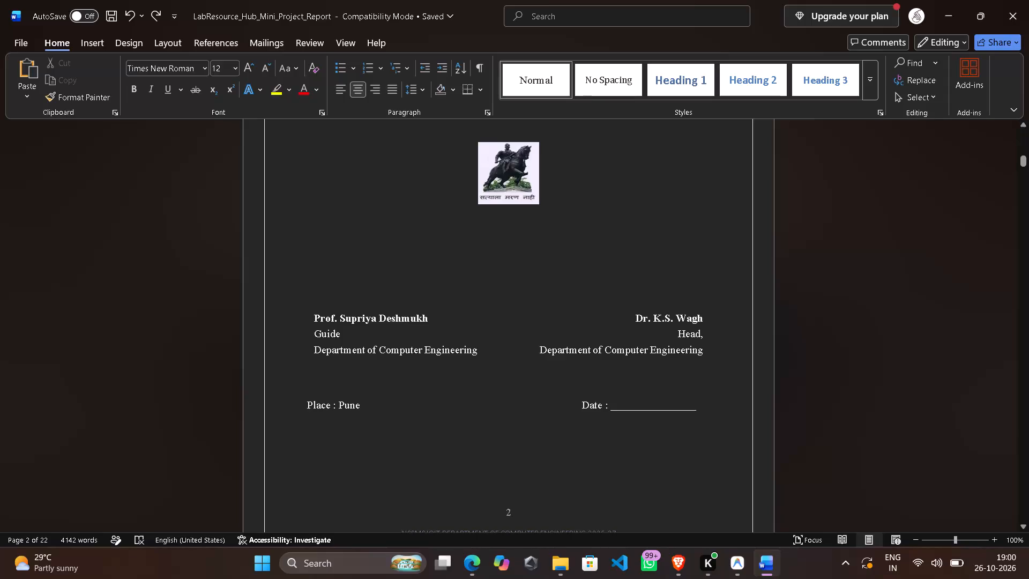
# Select the caption text "Architecture and data flow of LabResource Hub on Salesforce Cloud" after the Figure 3.1 label in section 3.1.
pyautogui.scroll(-2, 580, 261)
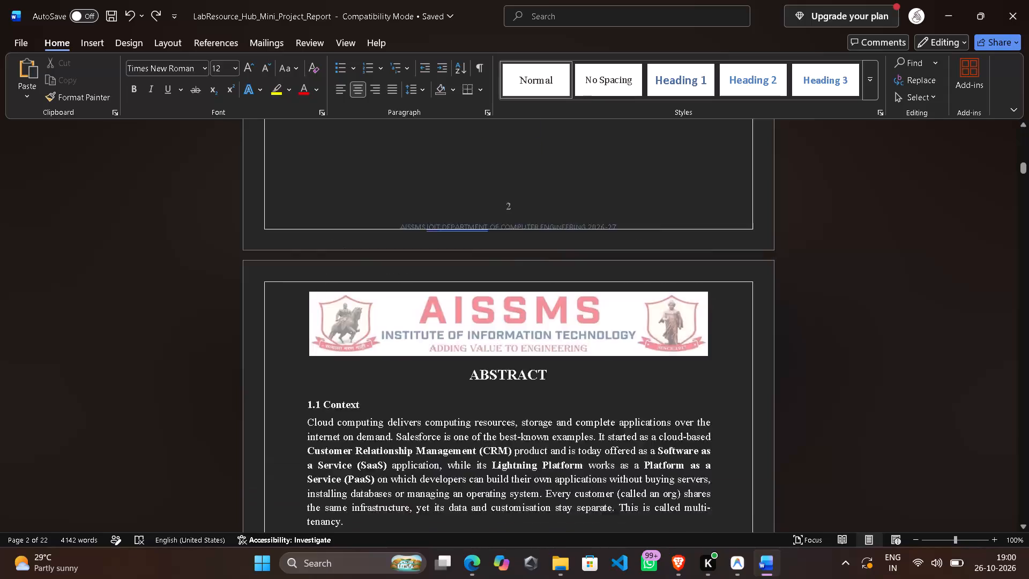
pyautogui.scroll(-4, 580, 261)
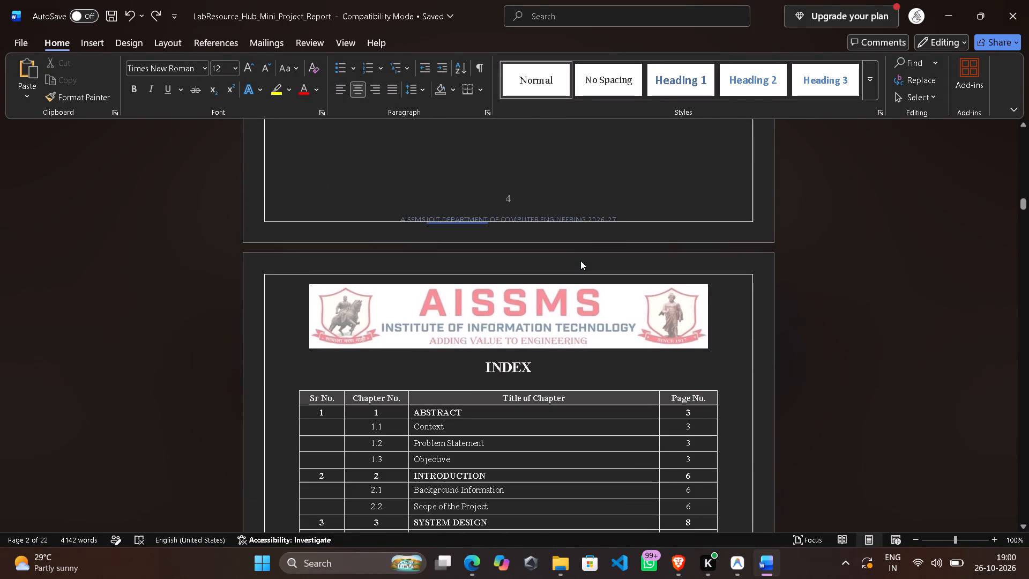
pyautogui.scroll(-4, 580, 261)
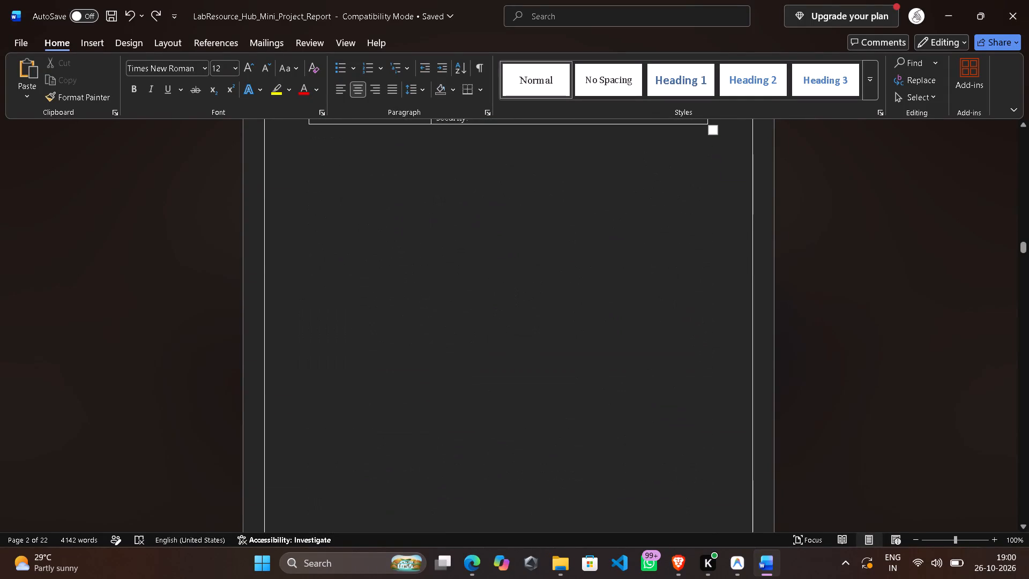
pyautogui.scroll(-3, 580, 261)
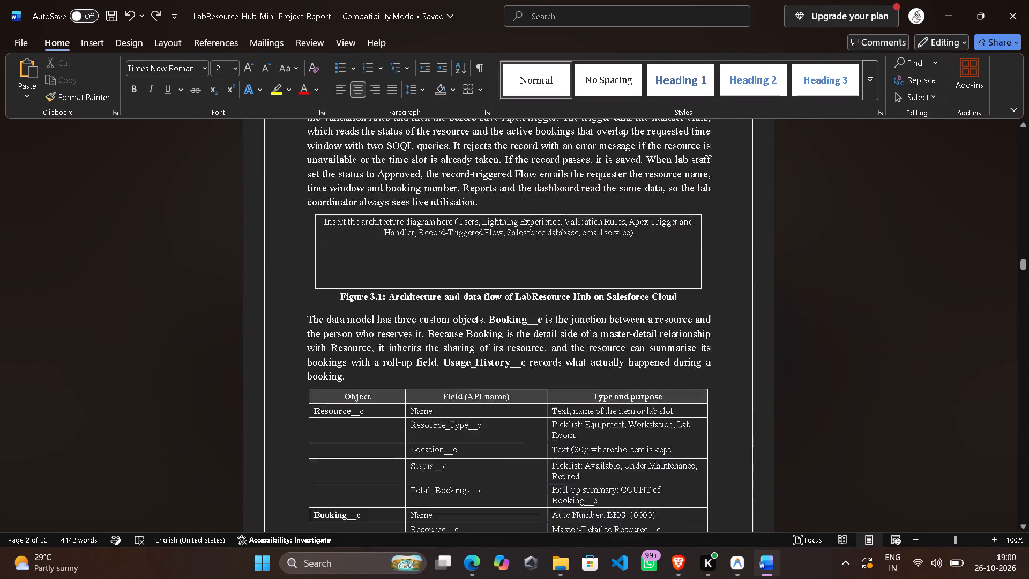
pyautogui.moveTo(683, 470); pyautogui.dragTo(679, 470)
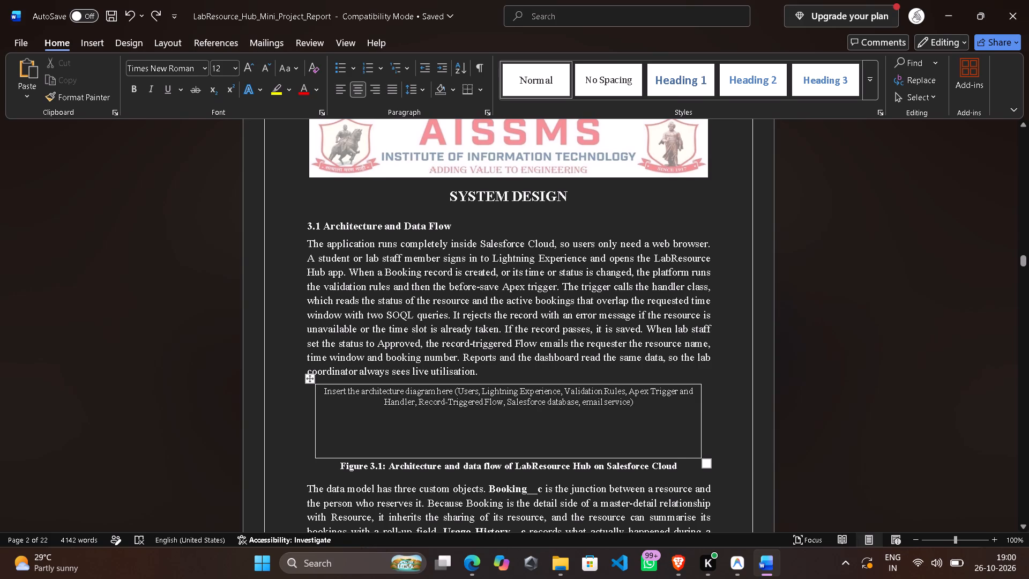
pyautogui.moveTo(679, 470); pyautogui.dragTo(302, 459)
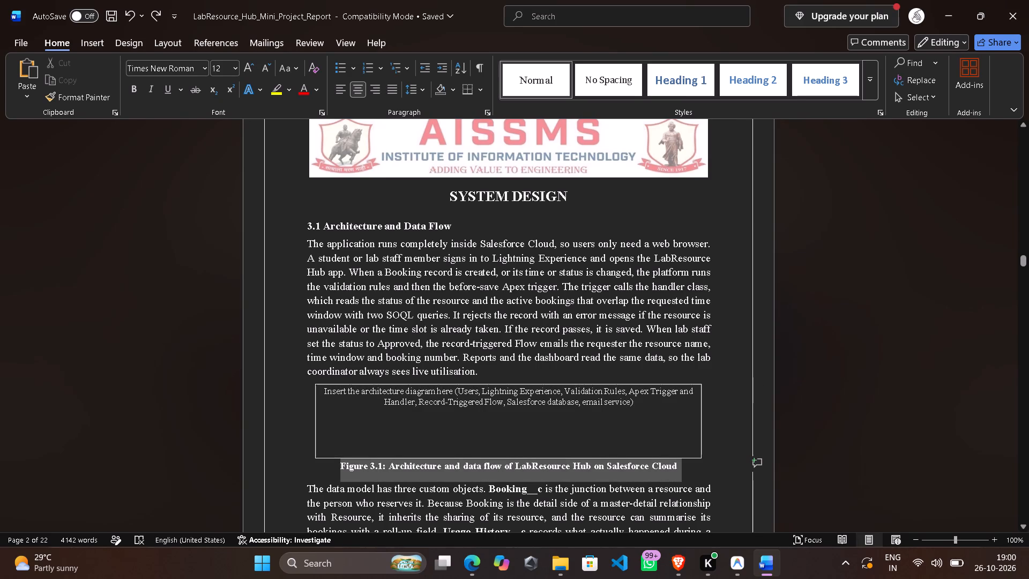
pyautogui.moveTo(302, 459); pyautogui.dragTo(394, 460)
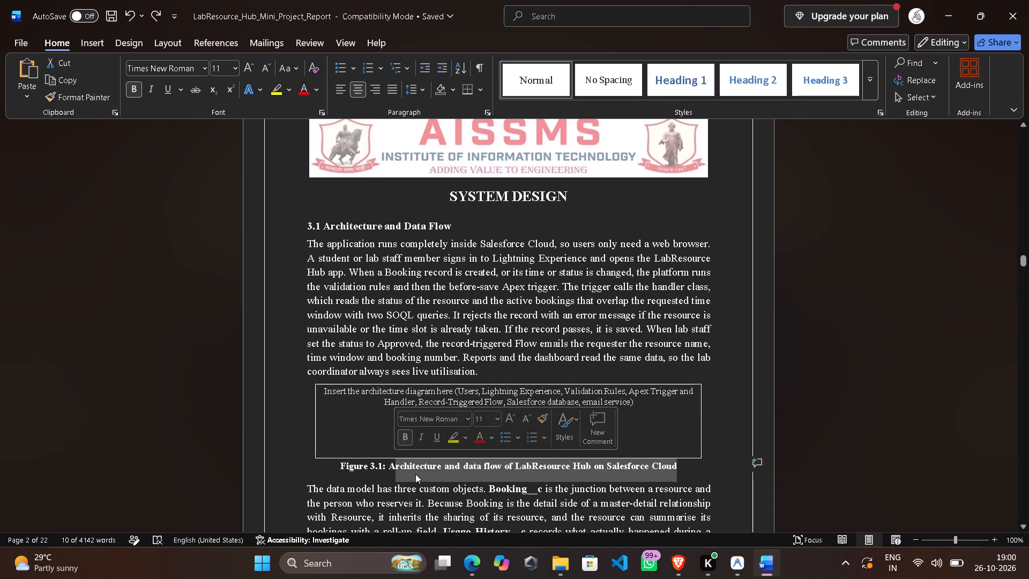
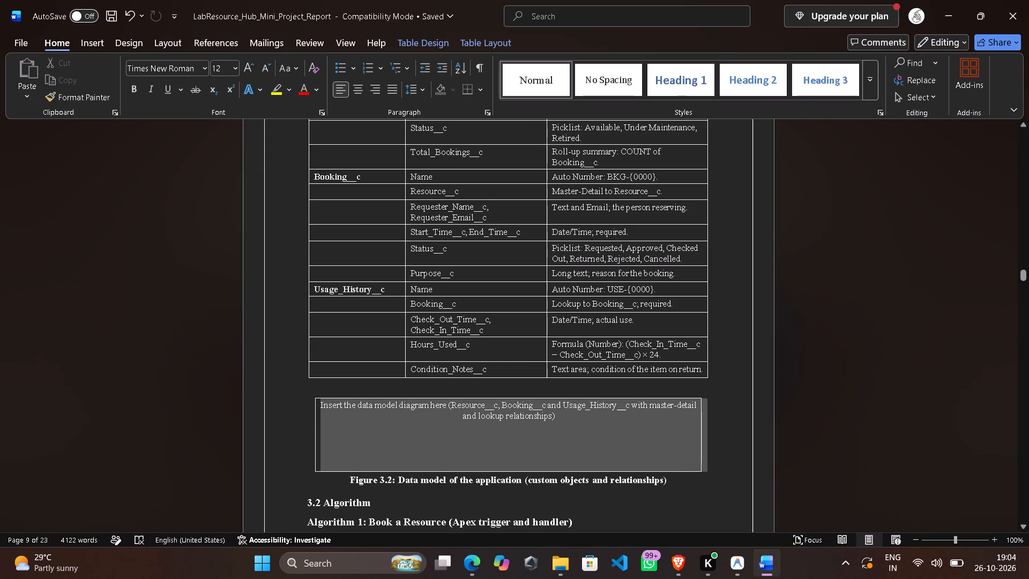
pyautogui.moveTo(384, 415); pyautogui.dragTo(384, 415)
pyautogui.press('BackSpace')
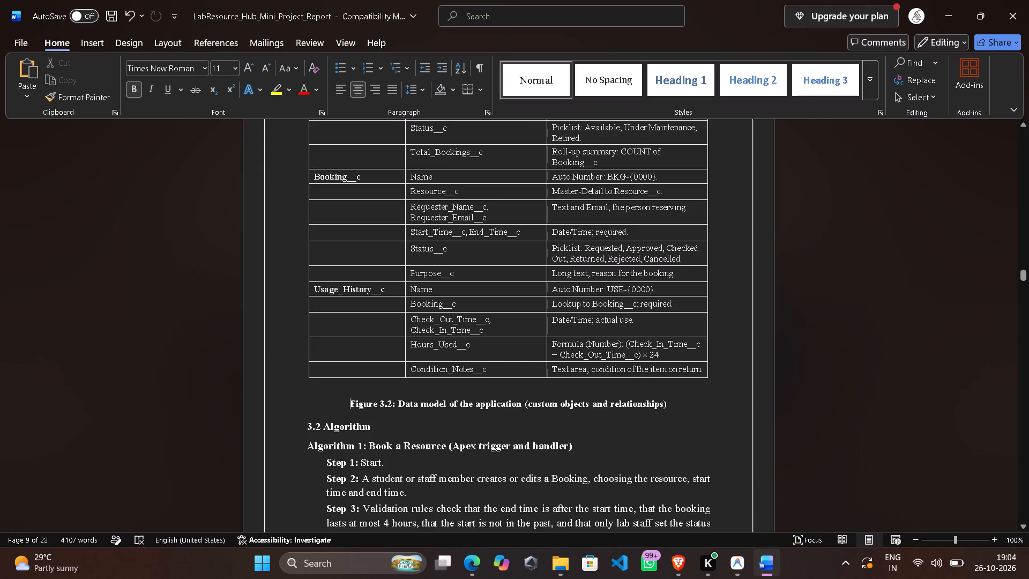
# Add a blank line above the Figure 3.2 caption and insert the downloaded Salesforce-Style LabResource Hub Data Model picture there.
pyautogui.press('Return')
pyautogui.press('Up')
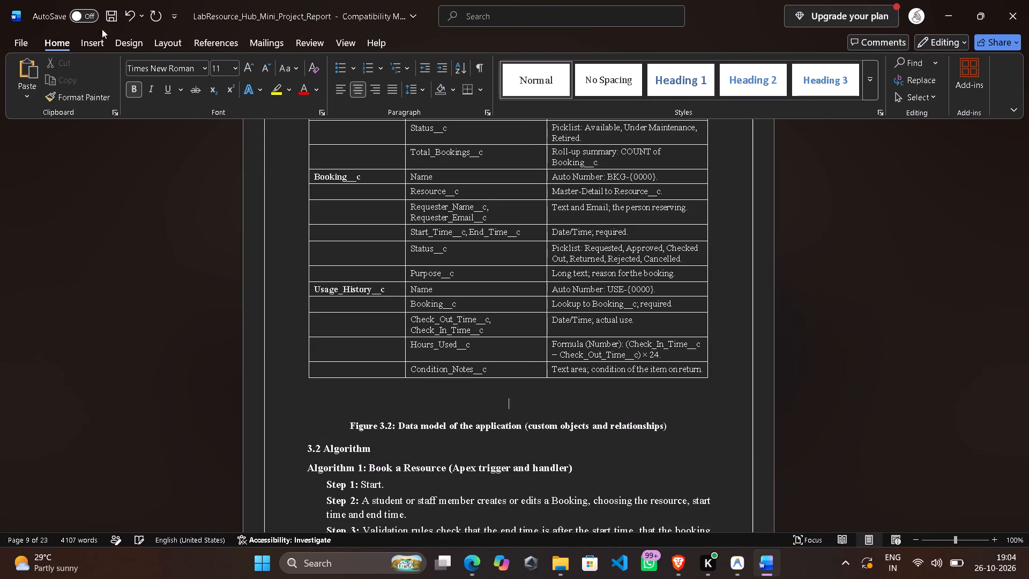
pyautogui.click(100, 43)
pyautogui.click(150, 78)
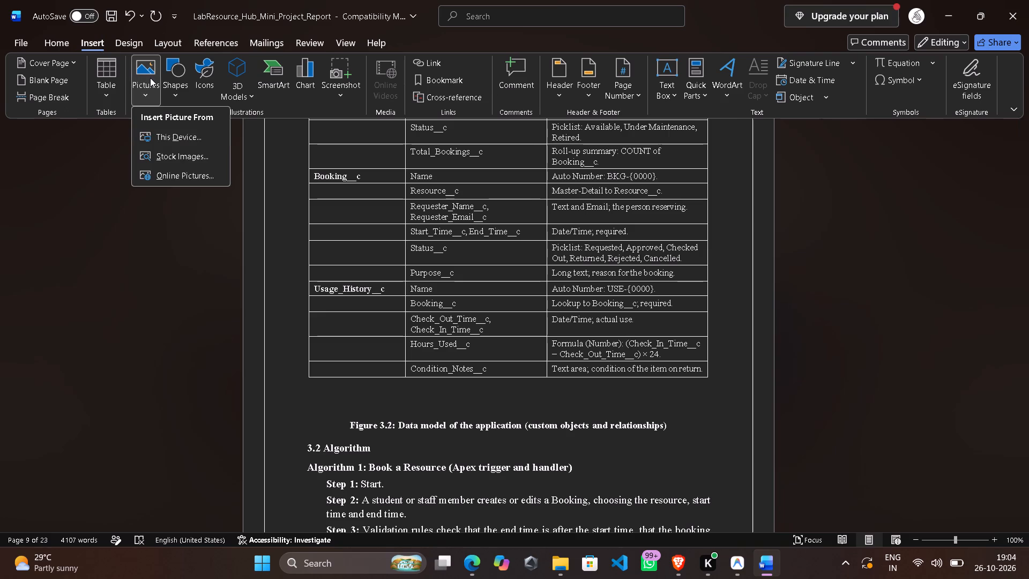
pyautogui.click(177, 145)
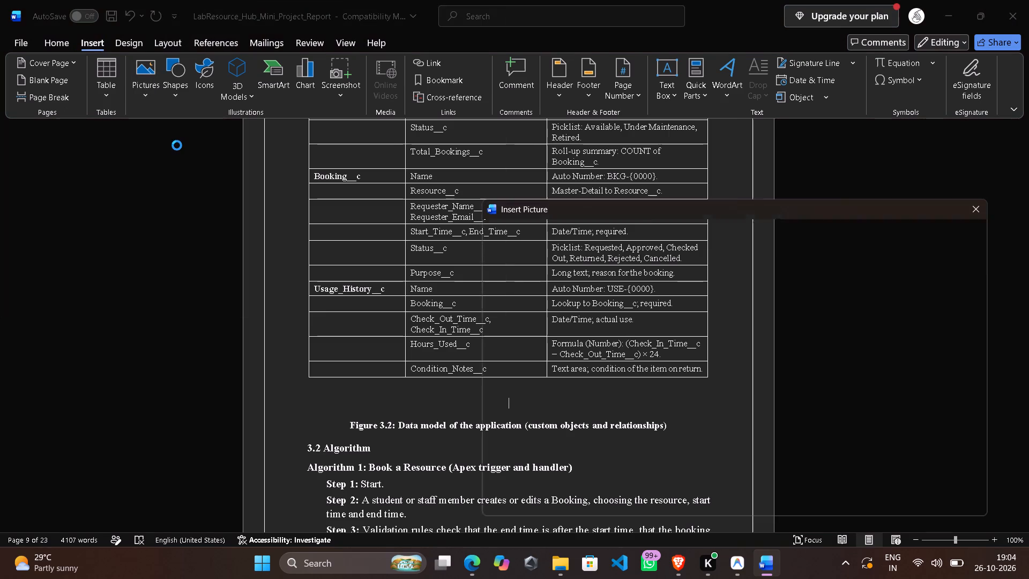
pyautogui.click(685, 324)
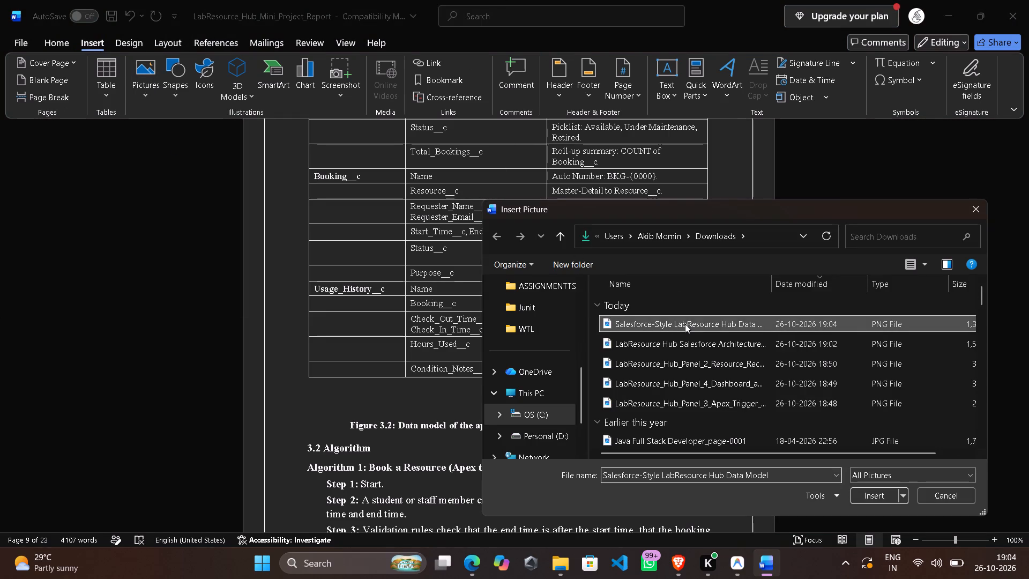
pyautogui.click(870, 500)
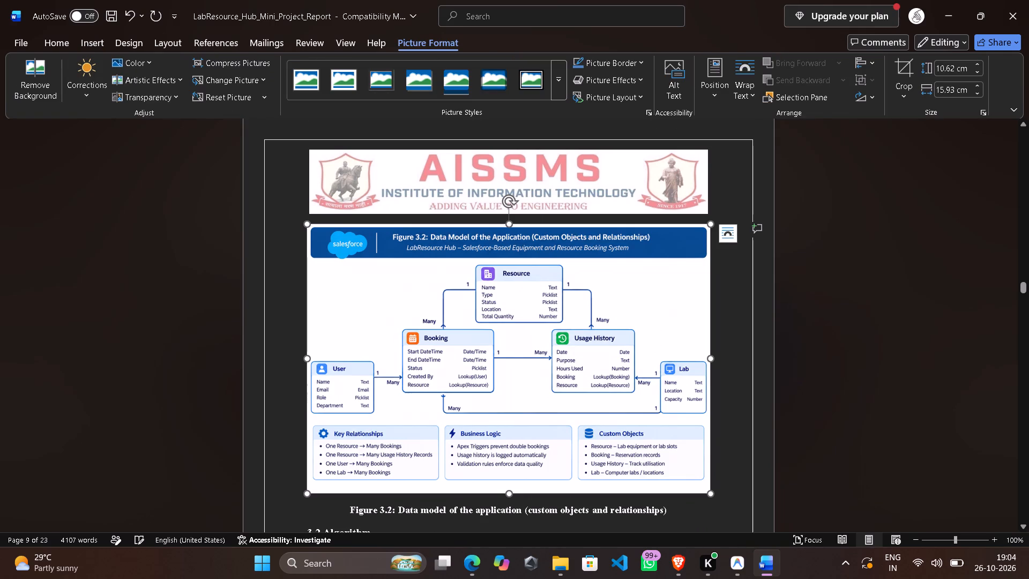
# Check the page layout around the new data model picture, save the report and deselect the picture.
pyautogui.scroll(5, 629, 240)
pyautogui.scroll(-1, 629, 240)
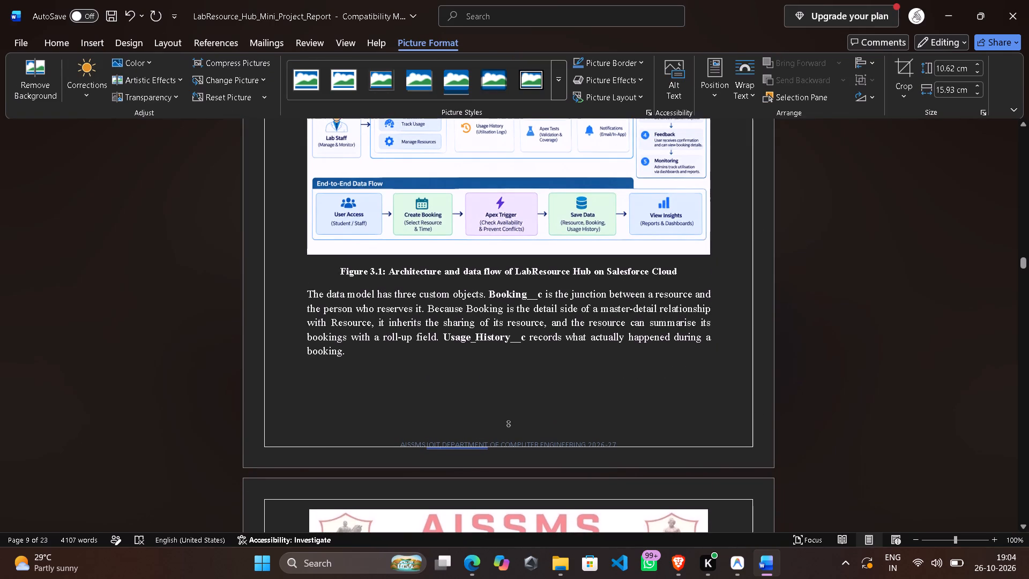
pyautogui.scroll(-4, 629, 240)
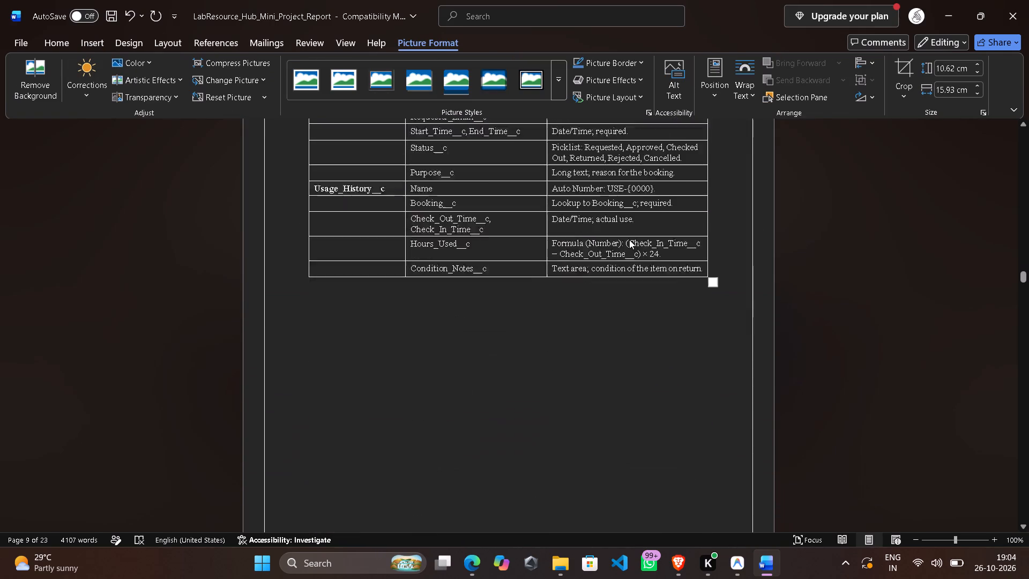
pyautogui.scroll(-1, 629, 240)
pyautogui.scroll(2, 629, 240)
pyautogui.scroll(-1, 629, 240)
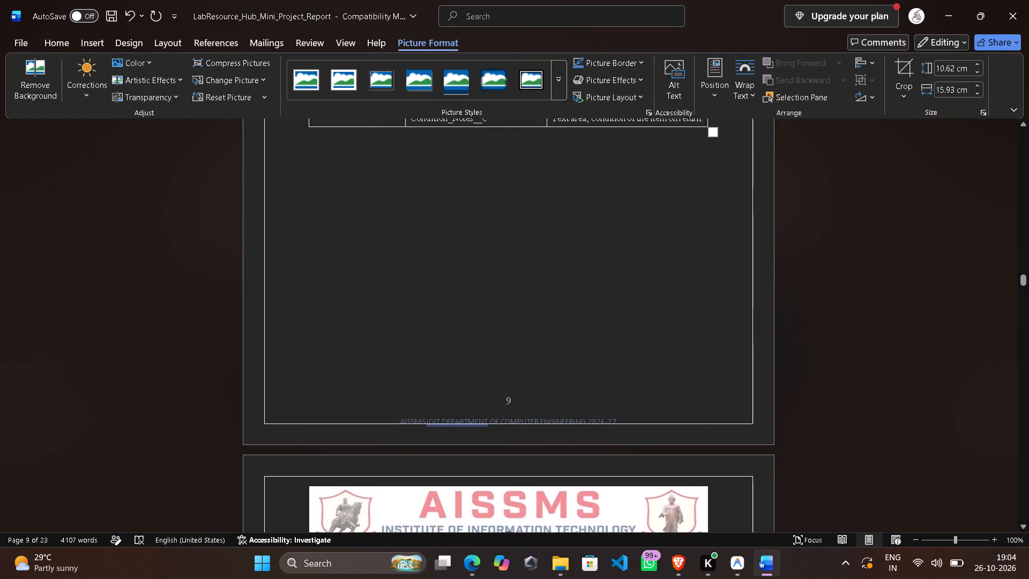
pyautogui.scroll(-2, 629, 240)
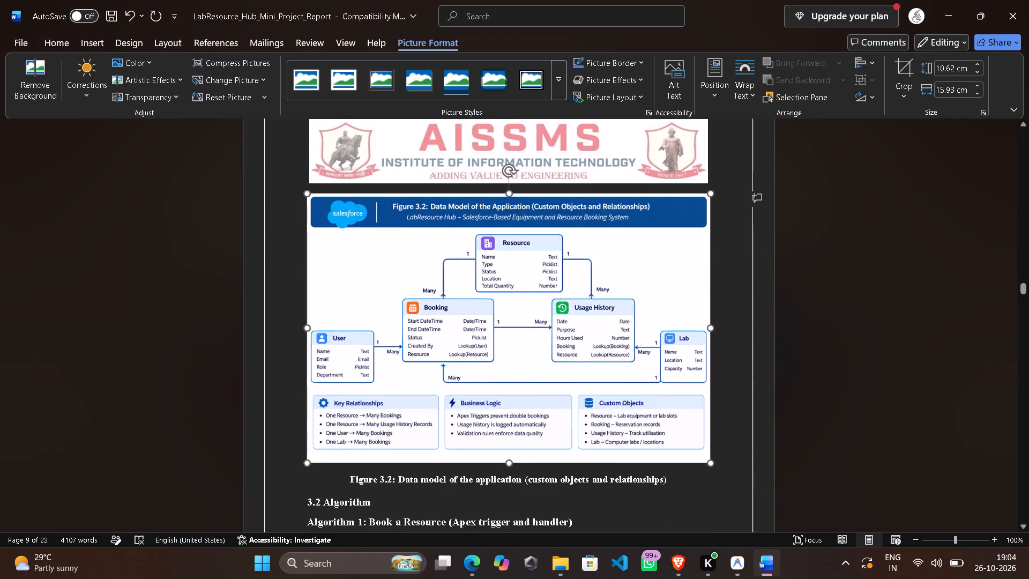
pyautogui.scroll(-1, 629, 240)
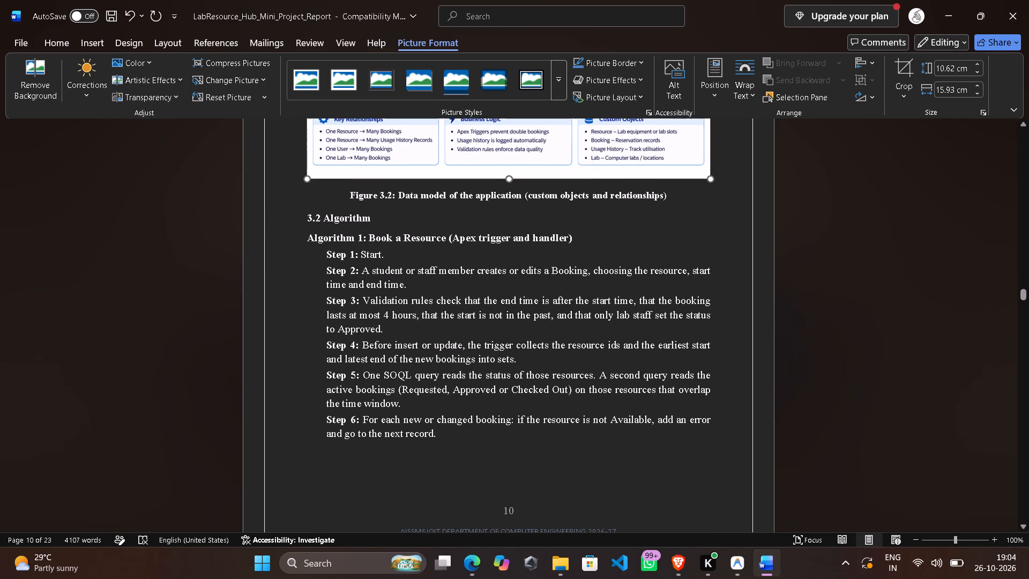
pyautogui.scroll(1, 645, 316)
pyautogui.hotkey('ctrl', 's')
pyautogui.click(577, 355)
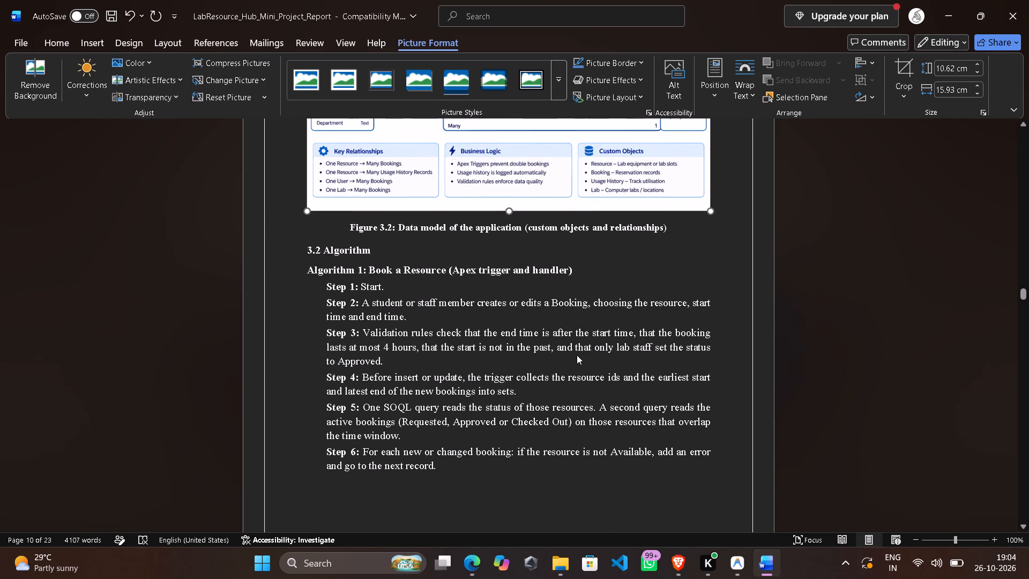
# Review the report's layout from the 3.2 Algorithm section through implementation and testing to the references.
pyautogui.scroll(-3, 577, 355)
pyautogui.scroll(2, 577, 355)
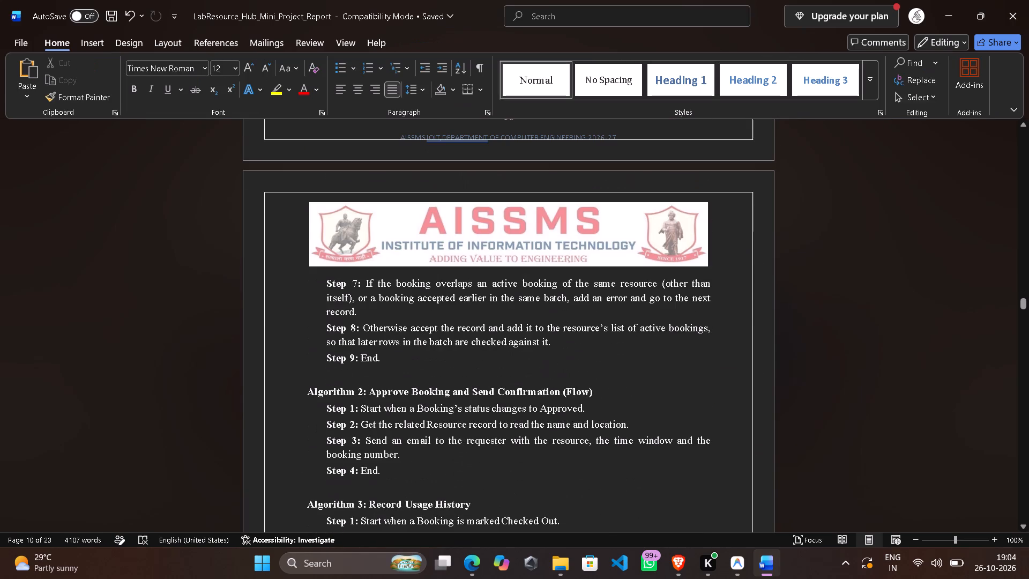
pyautogui.scroll(3, 577, 355)
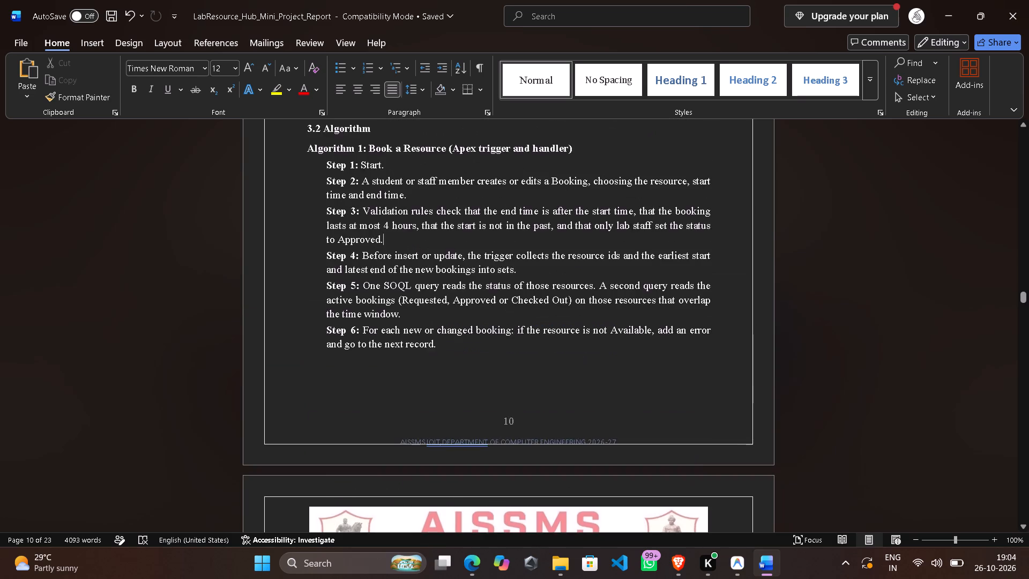
pyautogui.hscroll(1, 577, 355)
pyautogui.scroll(-1, 577, 355)
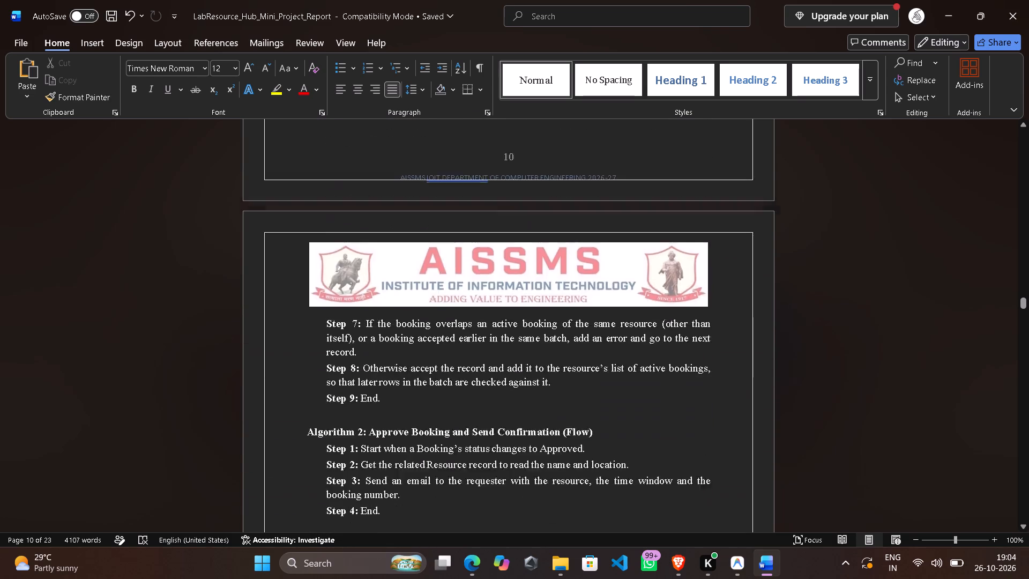
pyautogui.scroll(-10, 577, 355)
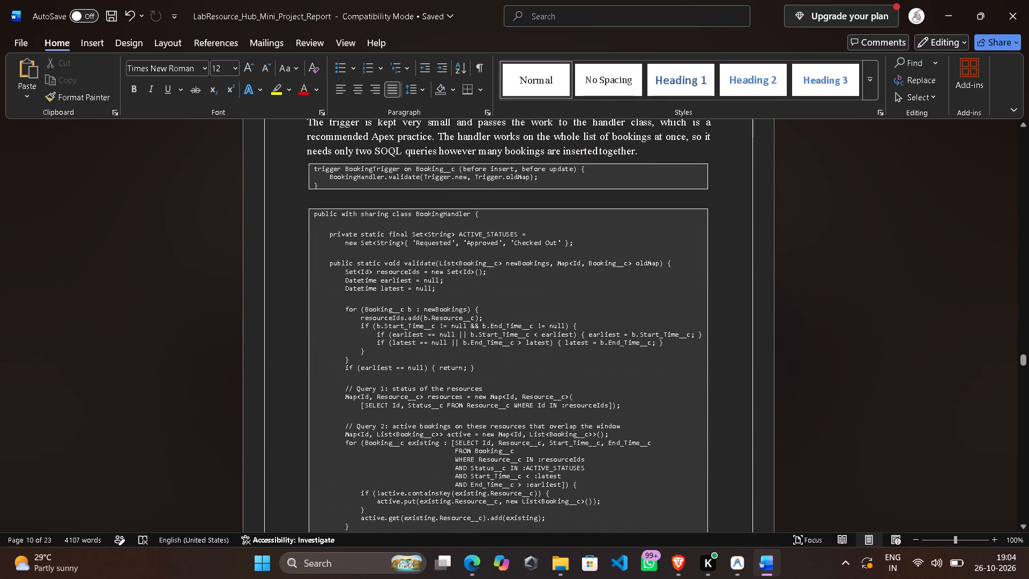
pyautogui.scroll(-7, 577, 355)
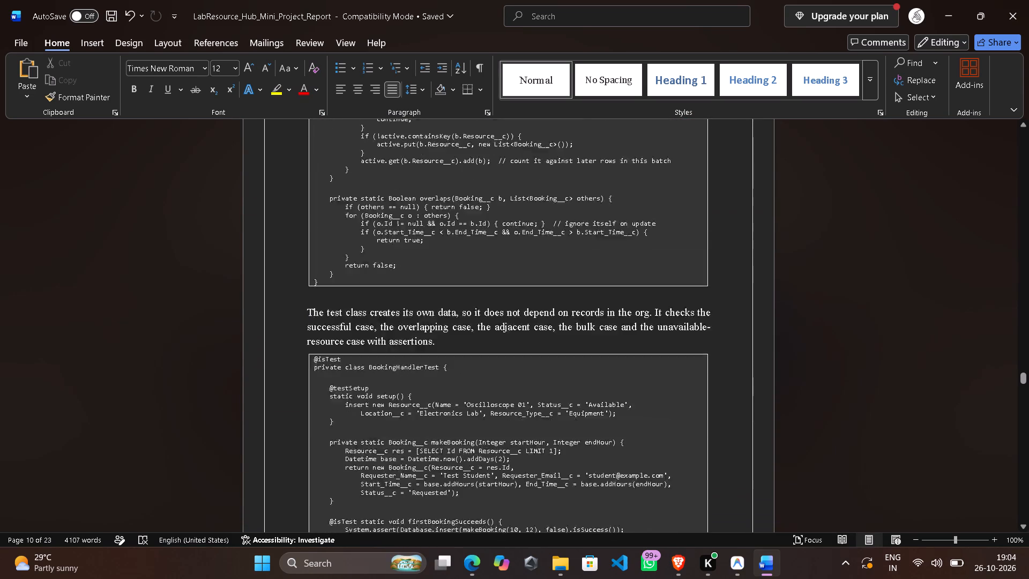
pyautogui.scroll(-6, 577, 355)
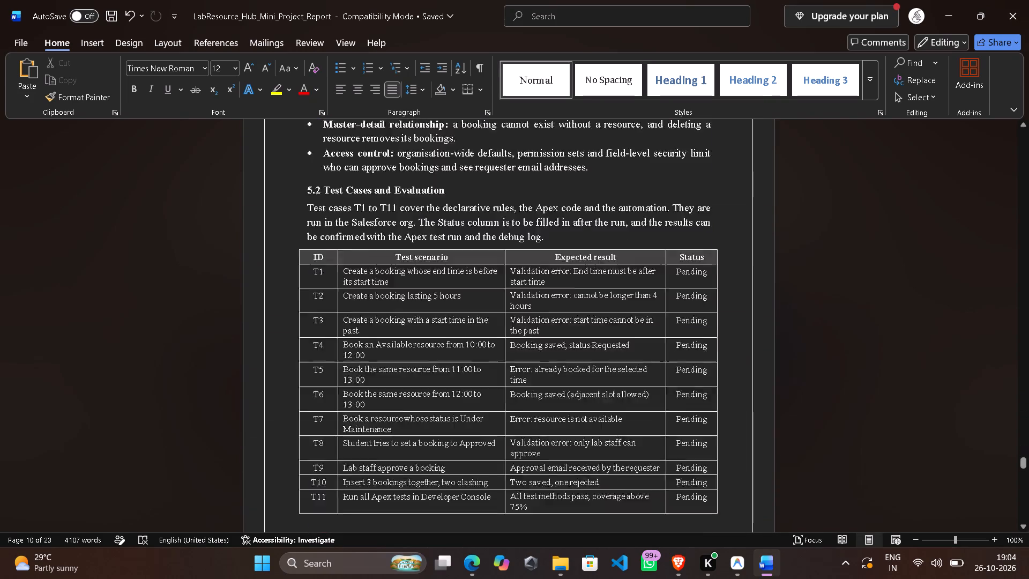
pyautogui.scroll(-5, 577, 355)
# Review the pages backwards from the references to the cover page, checking figures, code blocks, tables and page breaks.
pyautogui.scroll(6, 577, 355)
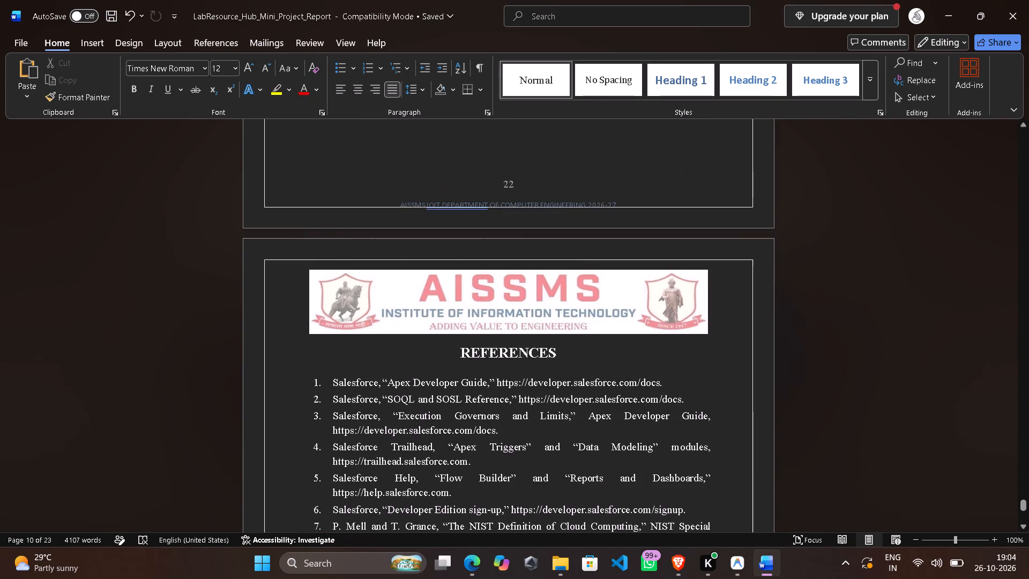
pyautogui.scroll(8, 577, 355)
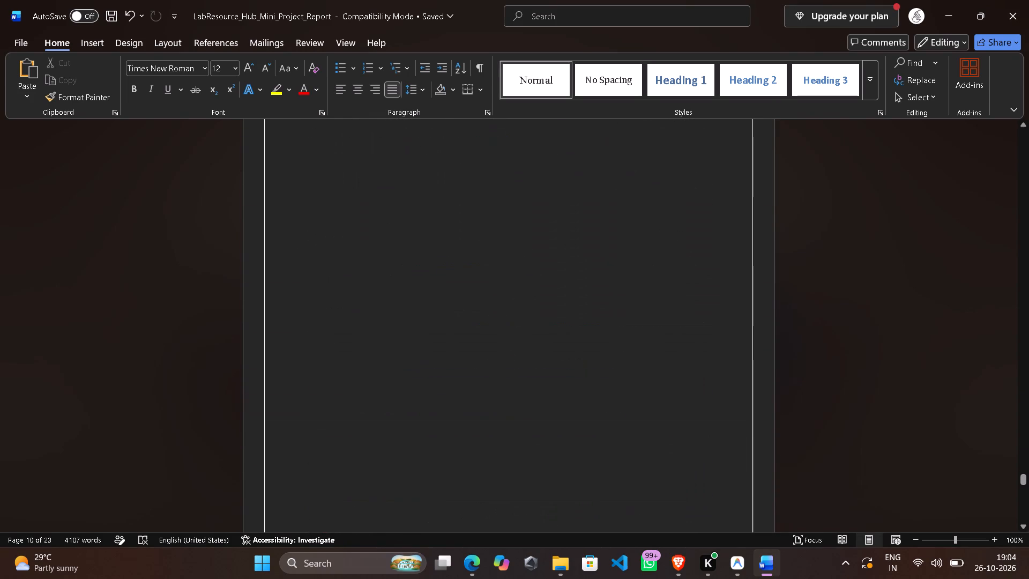
pyautogui.scroll(2, 577, 355)
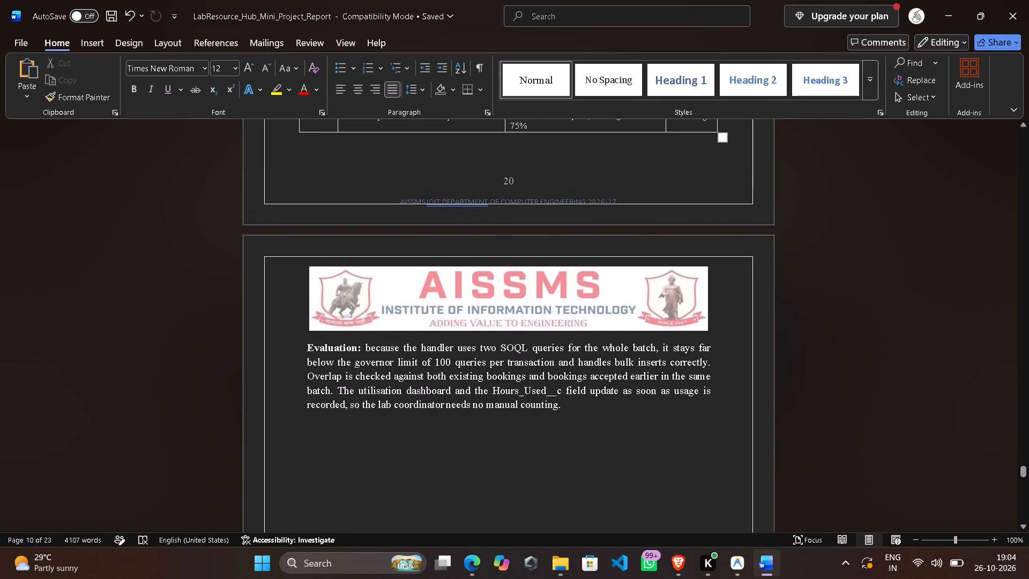
pyautogui.scroll(4, 577, 355)
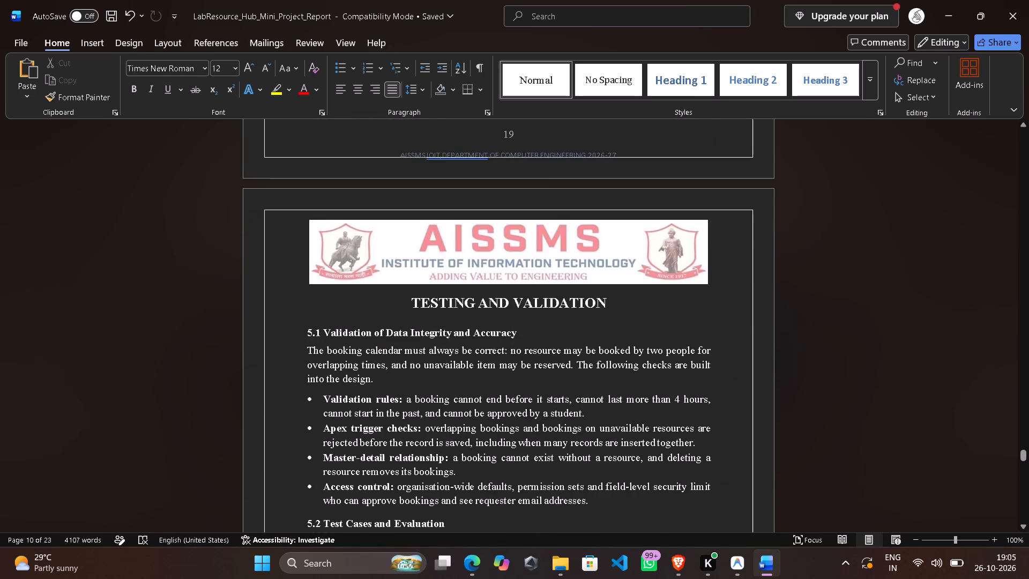
pyautogui.scroll(4, 577, 355)
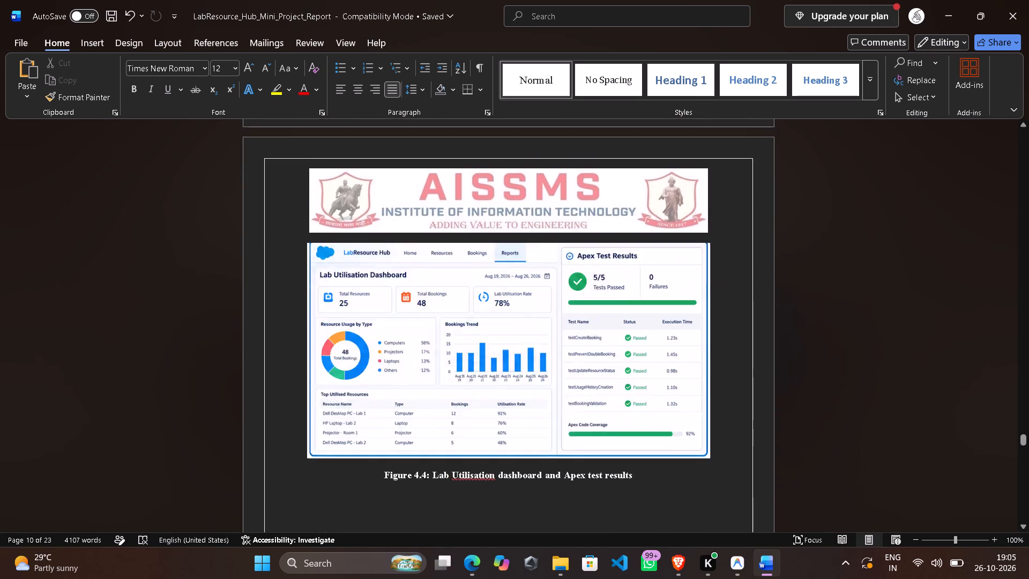
pyautogui.scroll(4, 577, 355)
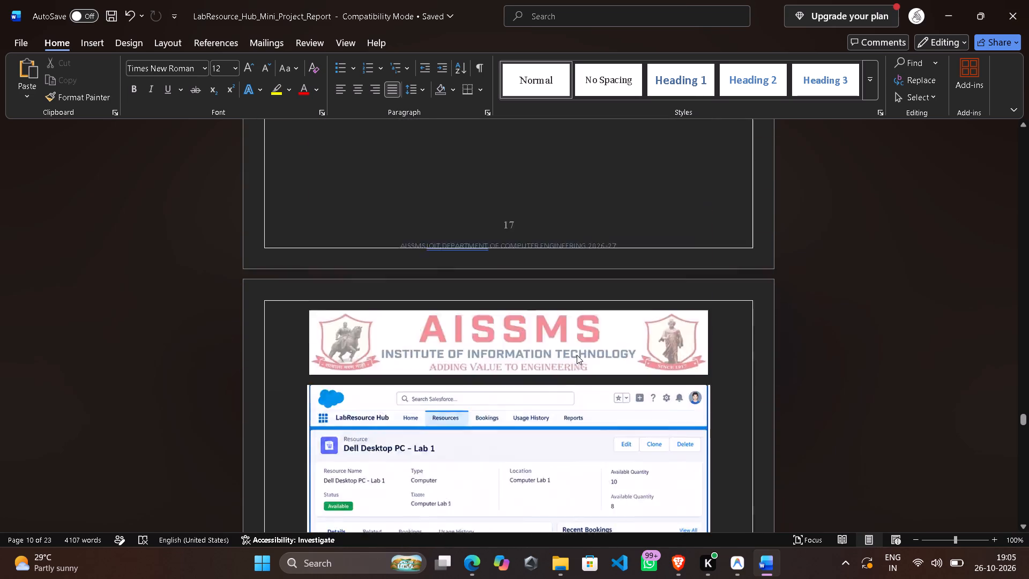
pyautogui.scroll(5, 577, 355)
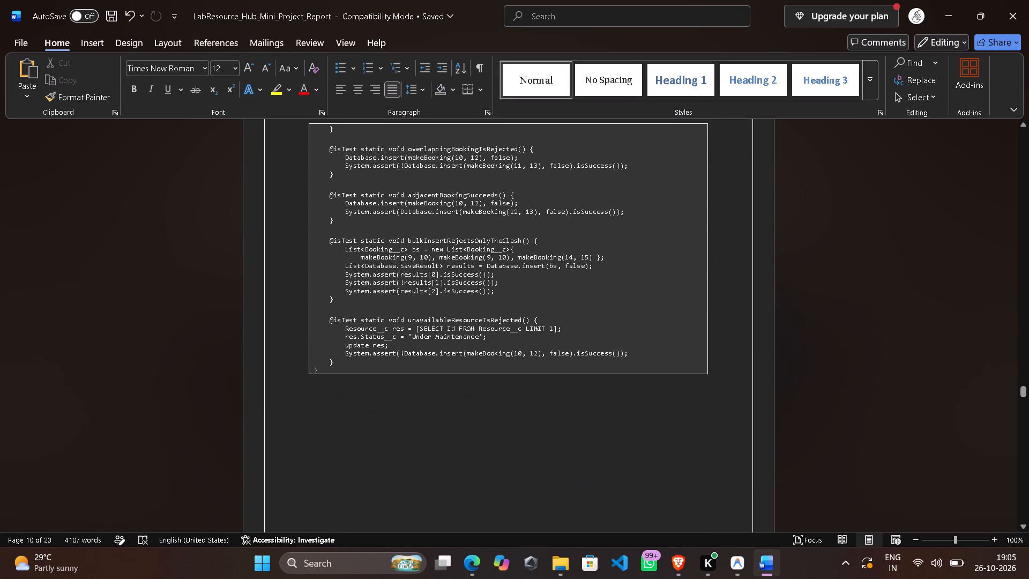
pyautogui.scroll(3, 577, 355)
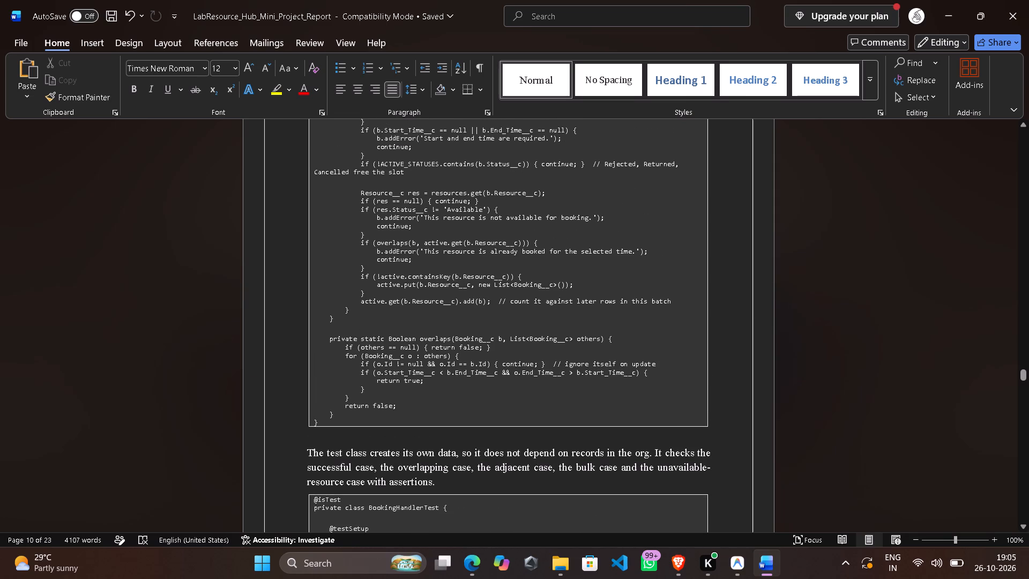
pyautogui.scroll(6, 577, 355)
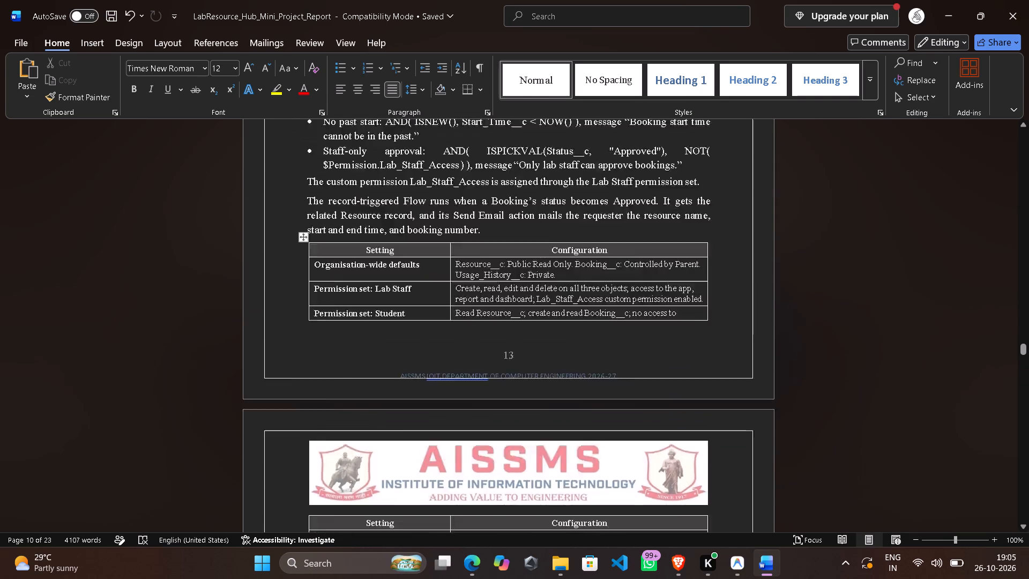
pyautogui.scroll(5, 577, 355)
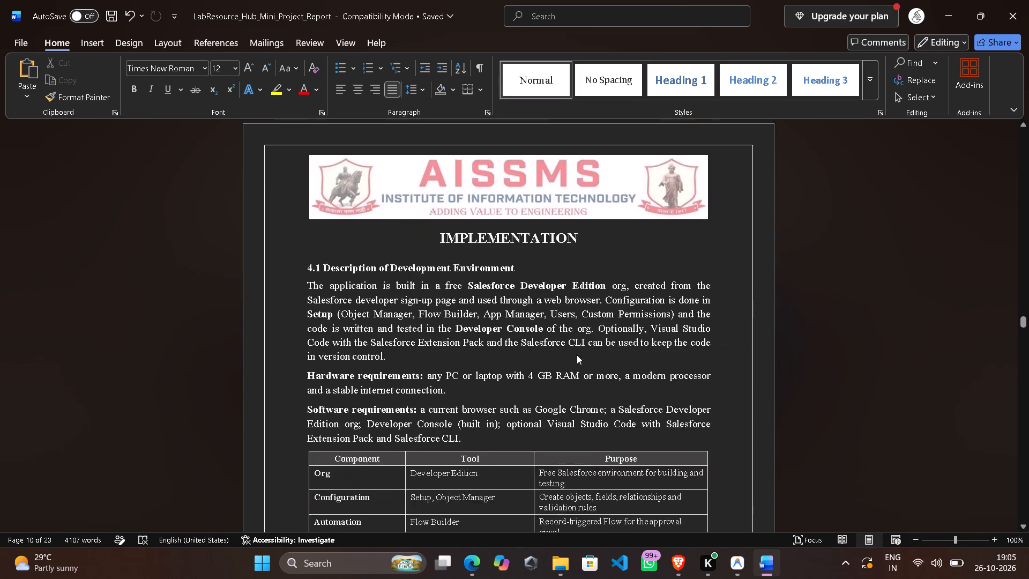
pyautogui.scroll(2, 577, 355)
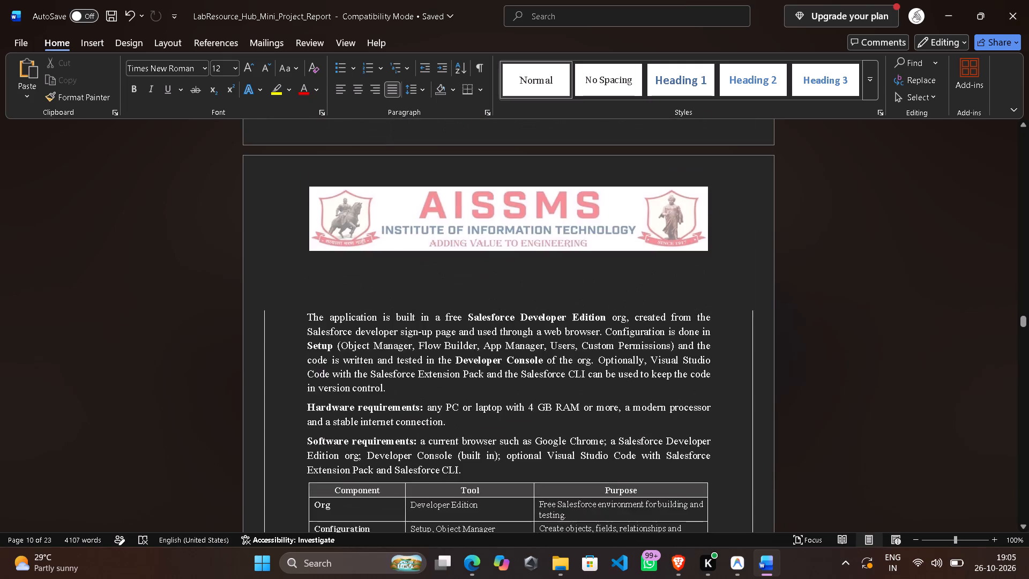
pyautogui.scroll(16, 577, 355)
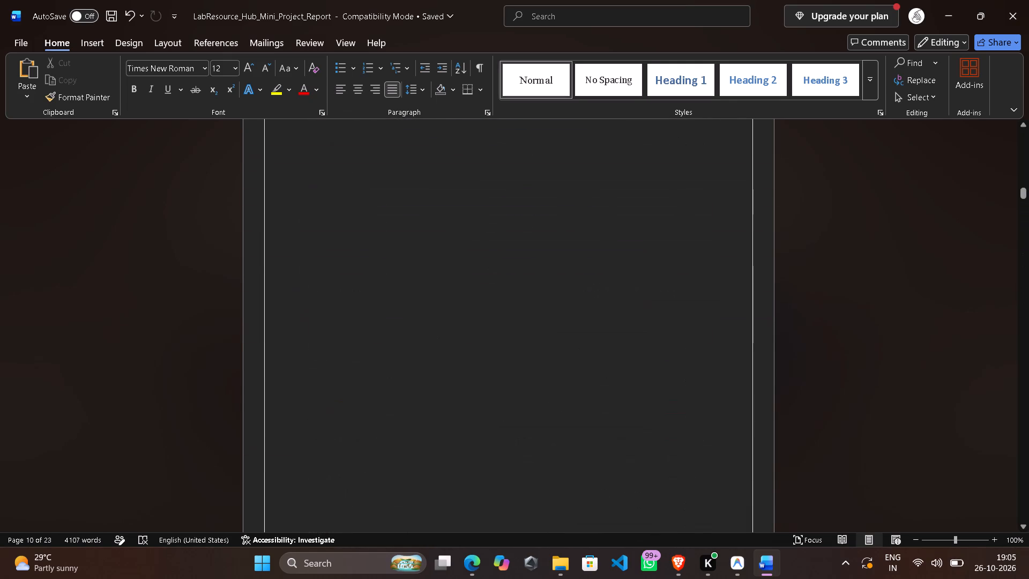
pyautogui.scroll(2, 577, 355)
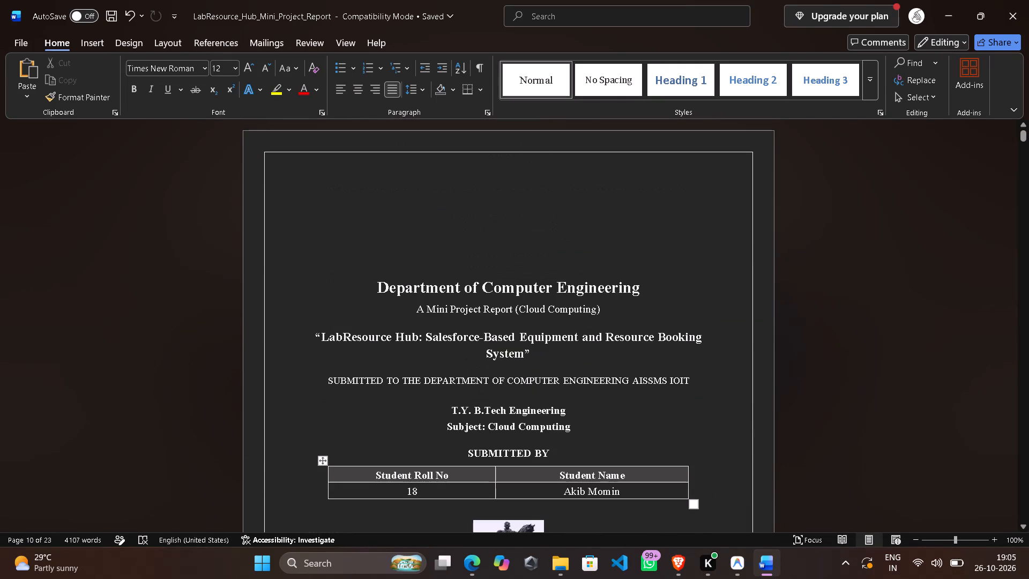
# Review the cover page and the certificate page for leftover placeholders and layout problems.
pyautogui.scroll(-1, 356, 404)
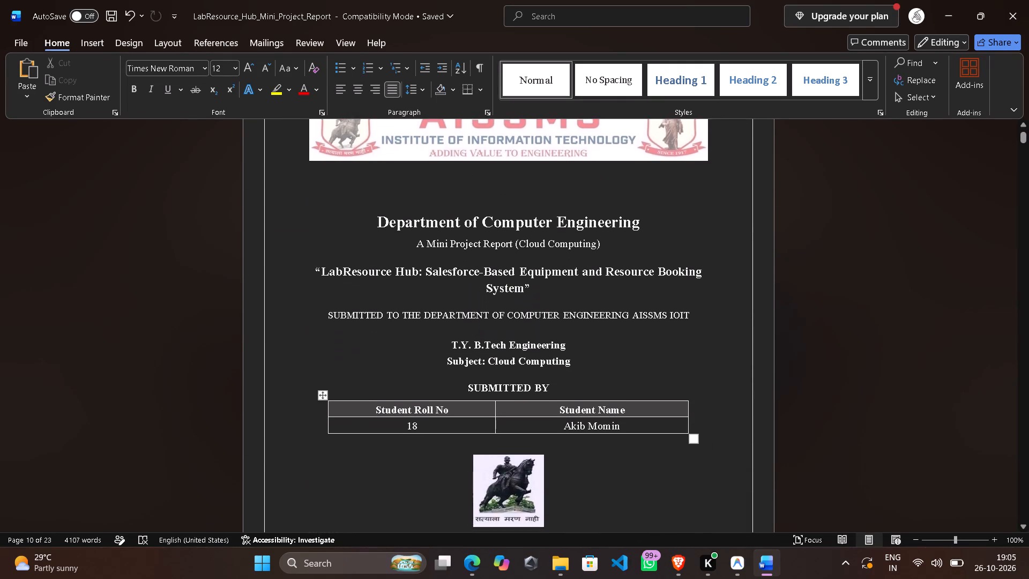
pyautogui.scroll(-5, 356, 404)
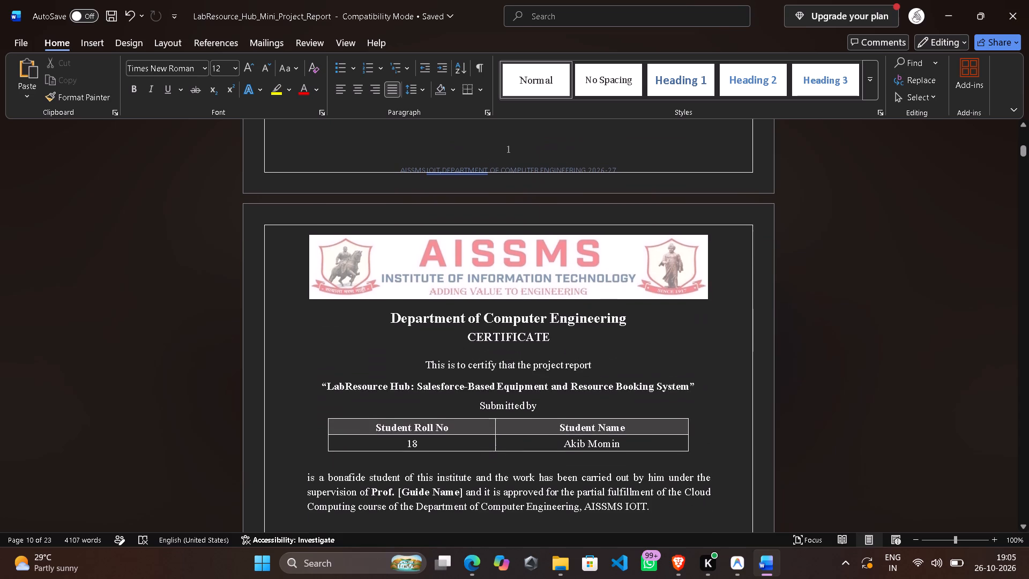
pyautogui.scroll(-1, 356, 404)
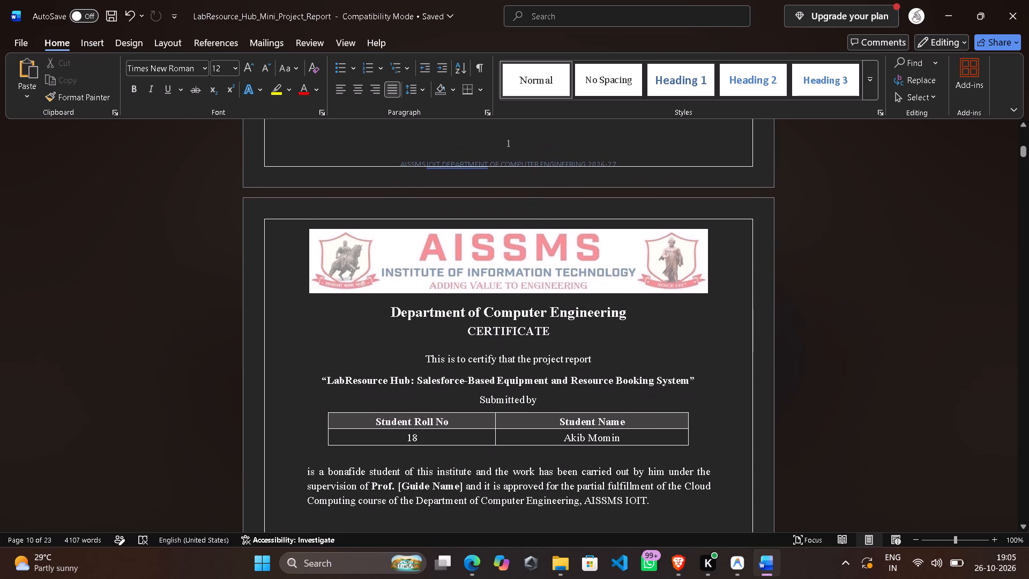
pyautogui.scroll(-3, 356, 404)
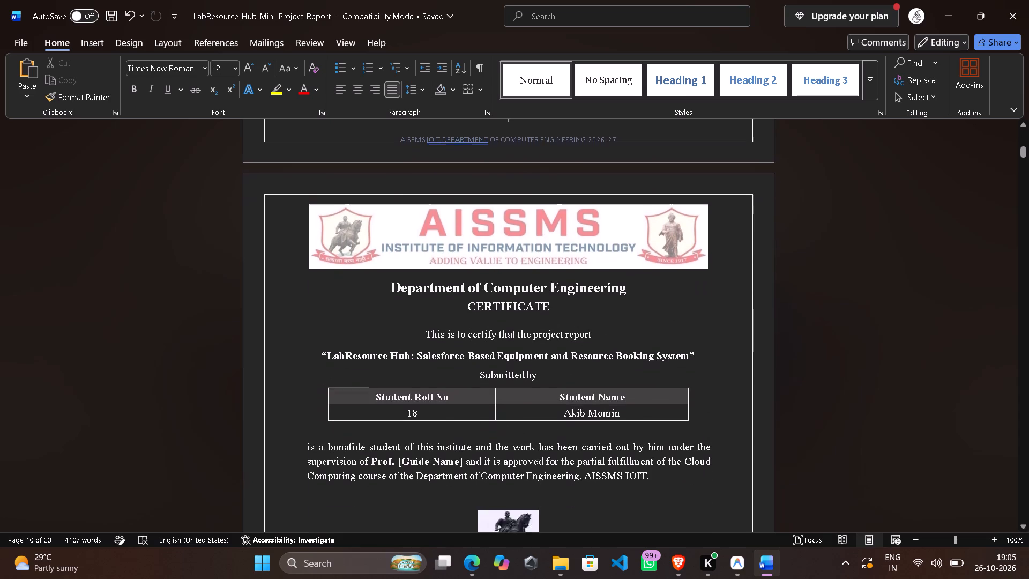
pyautogui.scroll(-1, 356, 404)
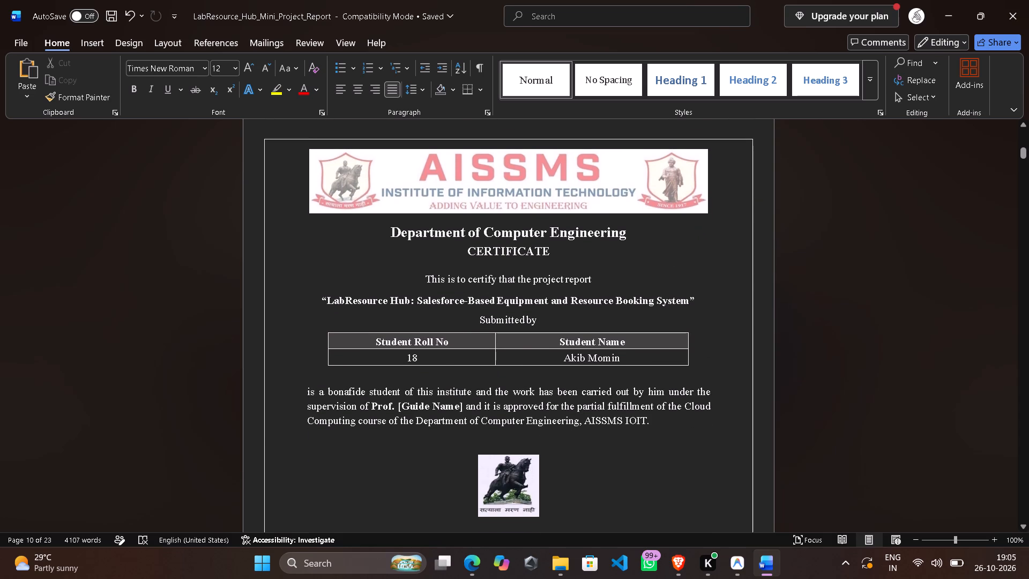
# Replace the [Guide Name] placeholder in the certificate text with the guide's name copied from the signature block, and save the report.
pyautogui.scroll(-2, 356, 404)
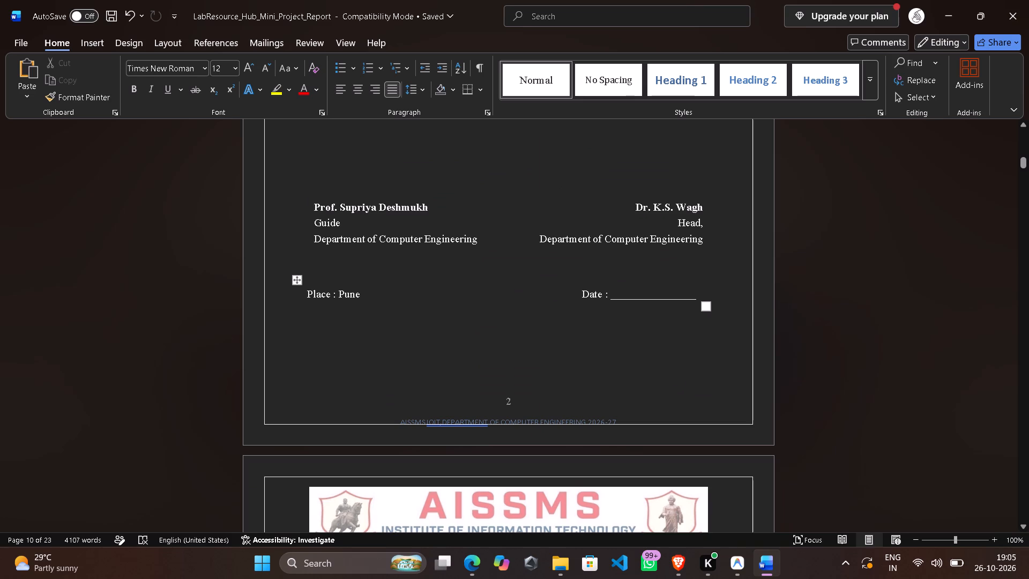
pyautogui.moveTo(430, 208); pyautogui.dragTo(318, 210)
pyautogui.hotkey('ctrl', 'c')
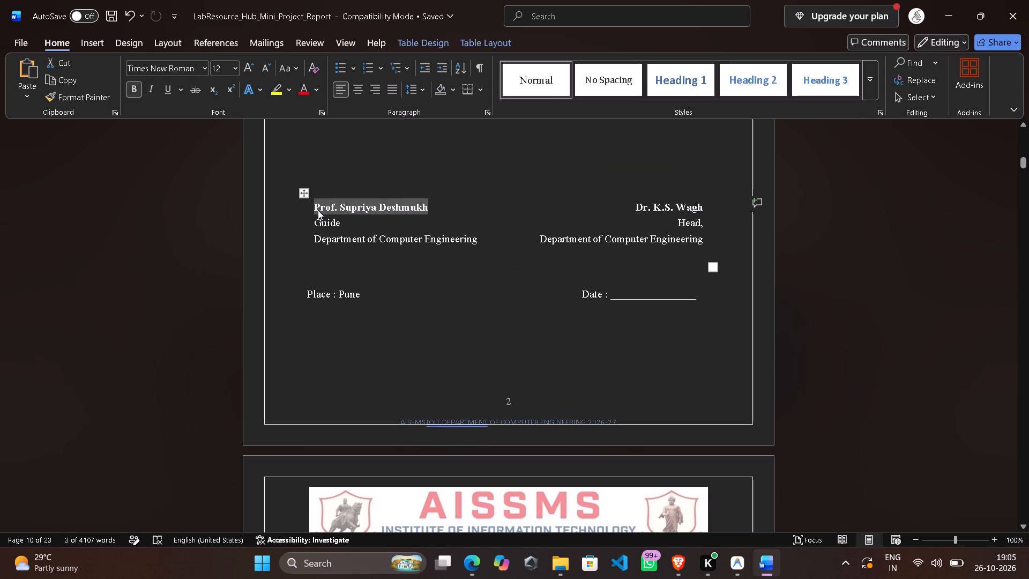
pyautogui.scroll(3, 318, 210)
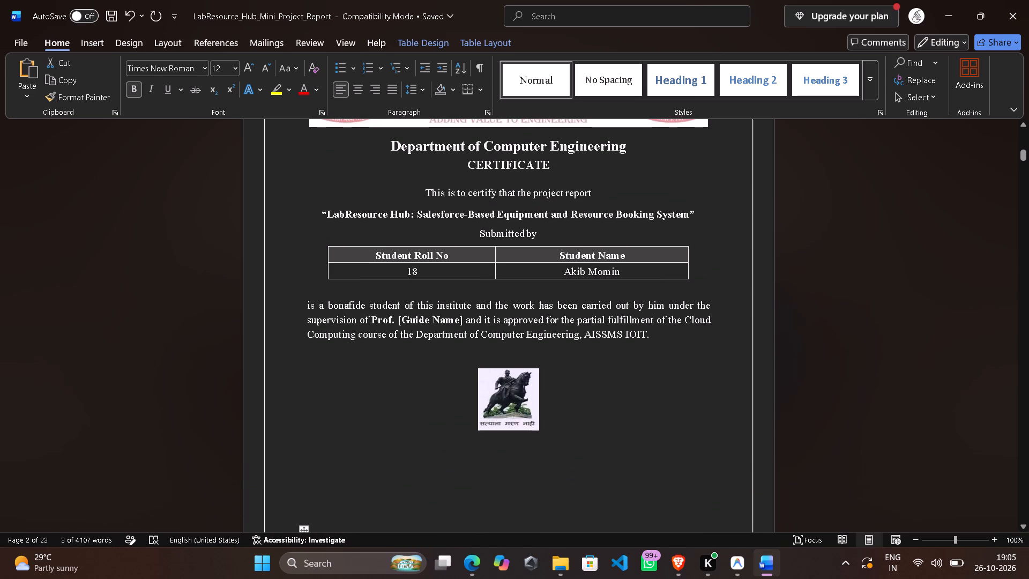
pyautogui.moveTo(397, 320); pyautogui.dragTo(463, 318)
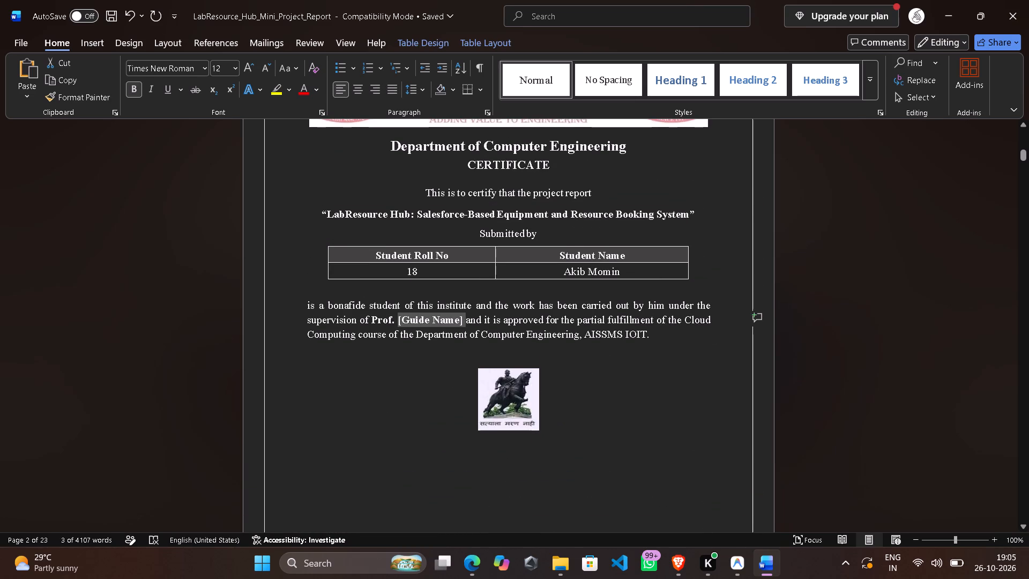
pyautogui.moveTo(463, 318); pyautogui.dragTo(464, 320)
pyautogui.moveTo(464, 320); pyautogui.dragTo(464, 320)
pyautogui.hotkey('ctrl', 'v')
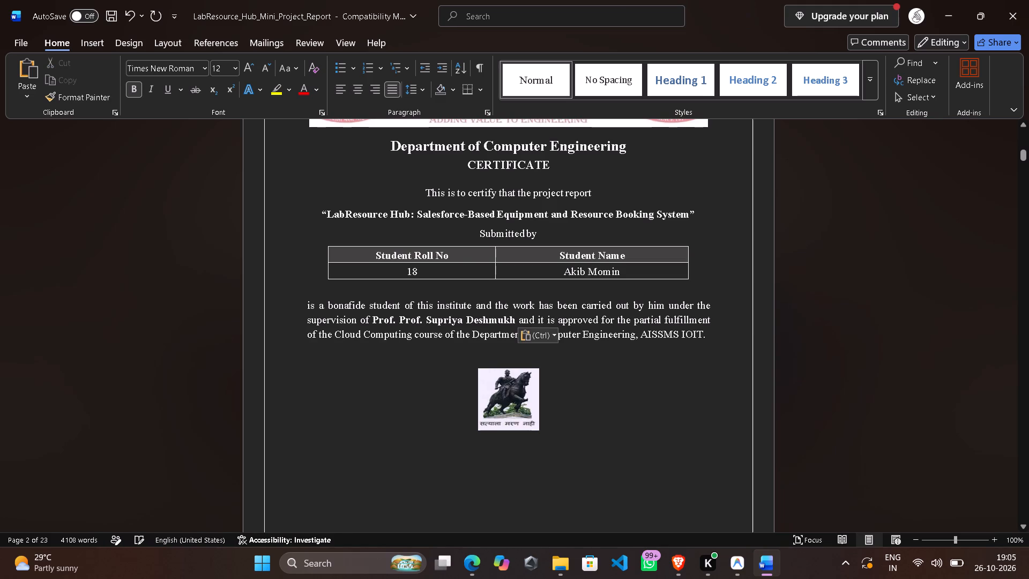
pyautogui.click(663, 389)
pyautogui.hotkey('ctrl', 's')
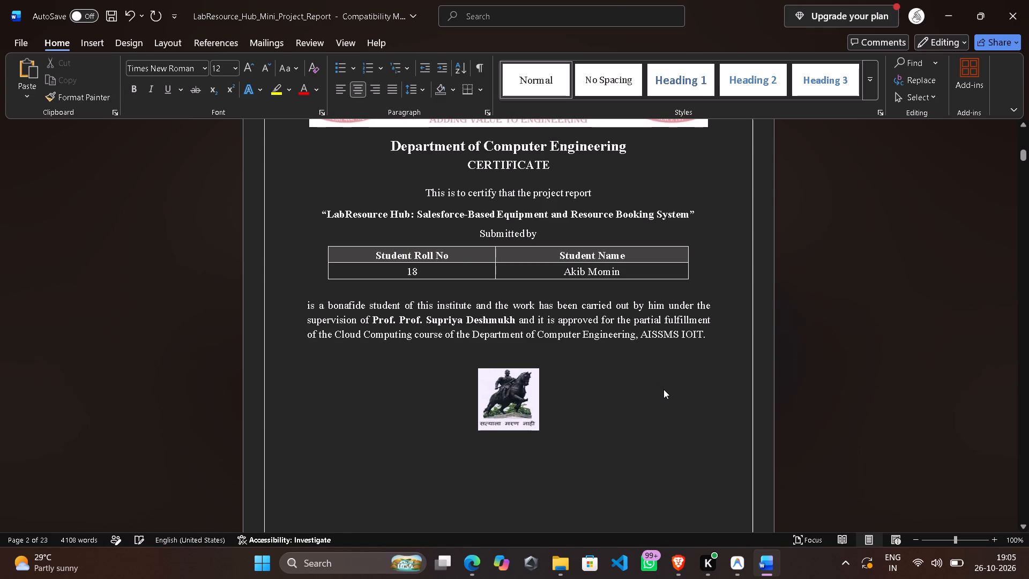
# Recheck the cover page, the certificate and the Abstract page with its context, problem statement and objective sections.
pyautogui.scroll(6, 663, 389)
pyautogui.scroll(3, 645, 311)
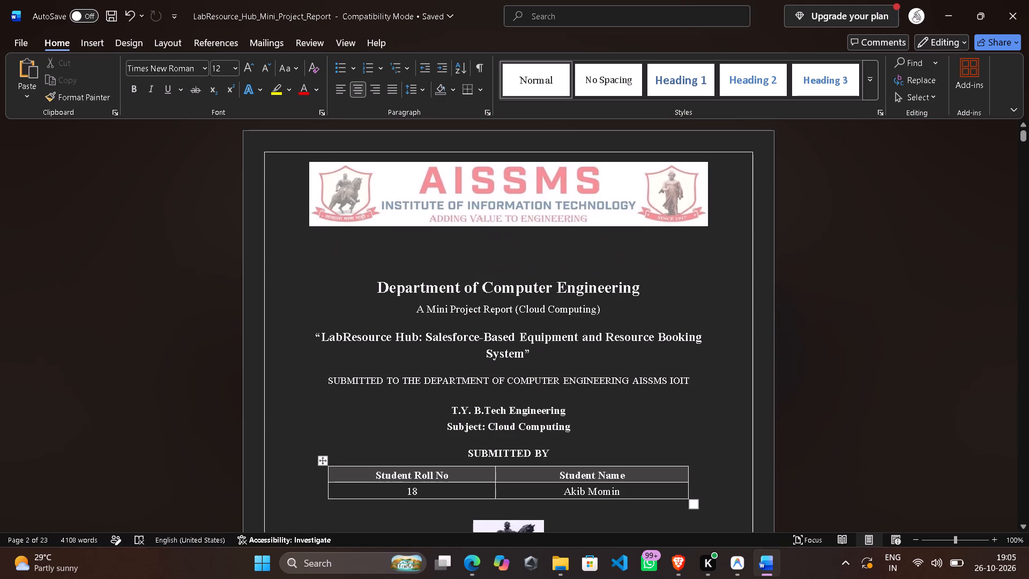
pyautogui.scroll(-5, 645, 311)
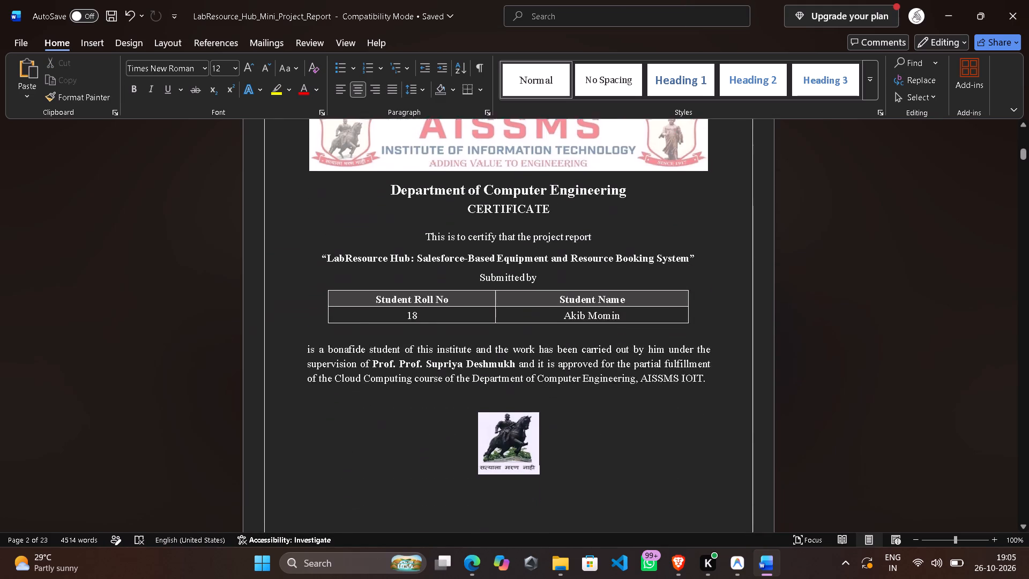
pyautogui.scroll(-4, 645, 311)
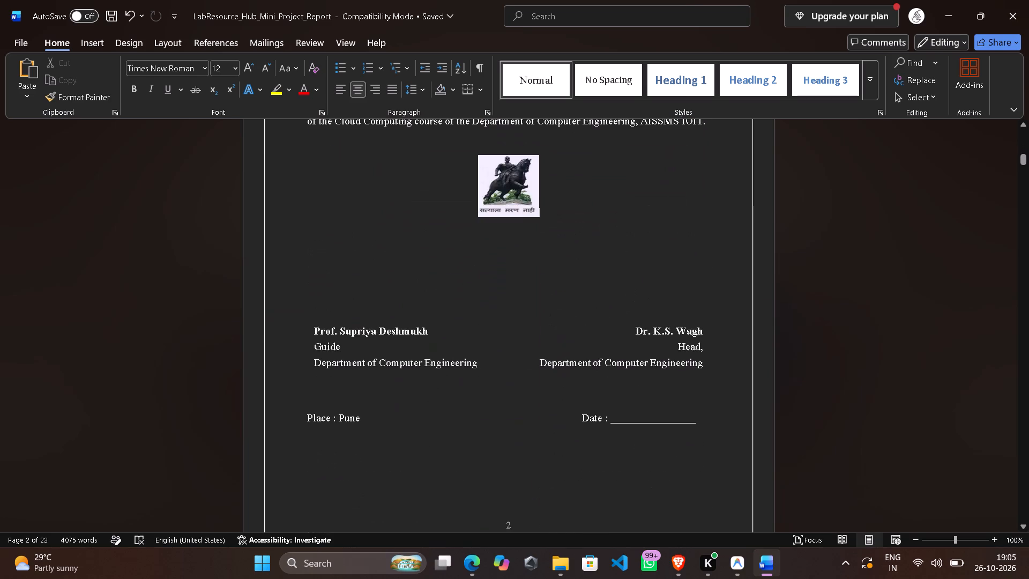
pyautogui.scroll(-1, 645, 311)
pyautogui.scroll(2, 645, 311)
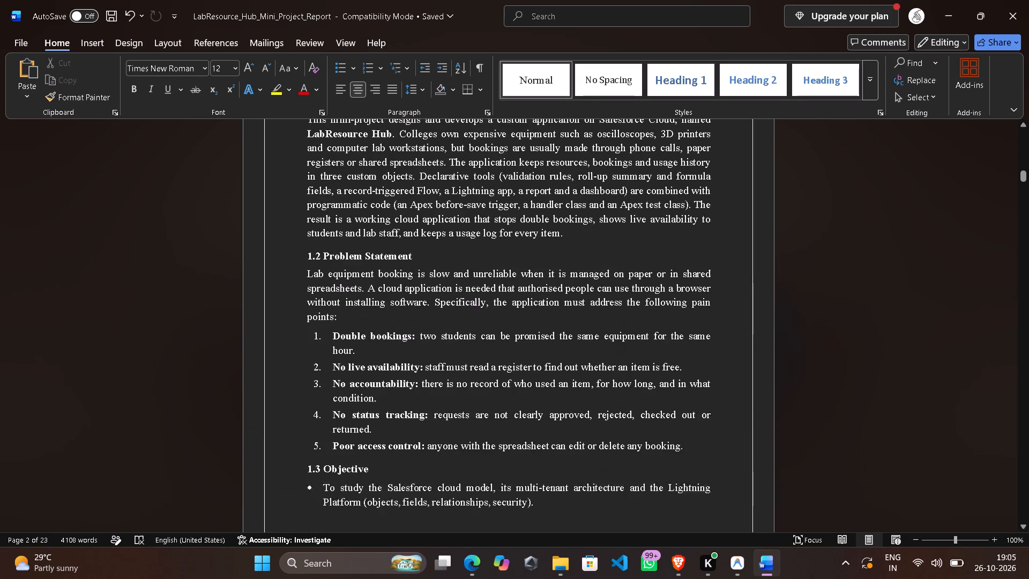
pyautogui.scroll(3, 645, 311)
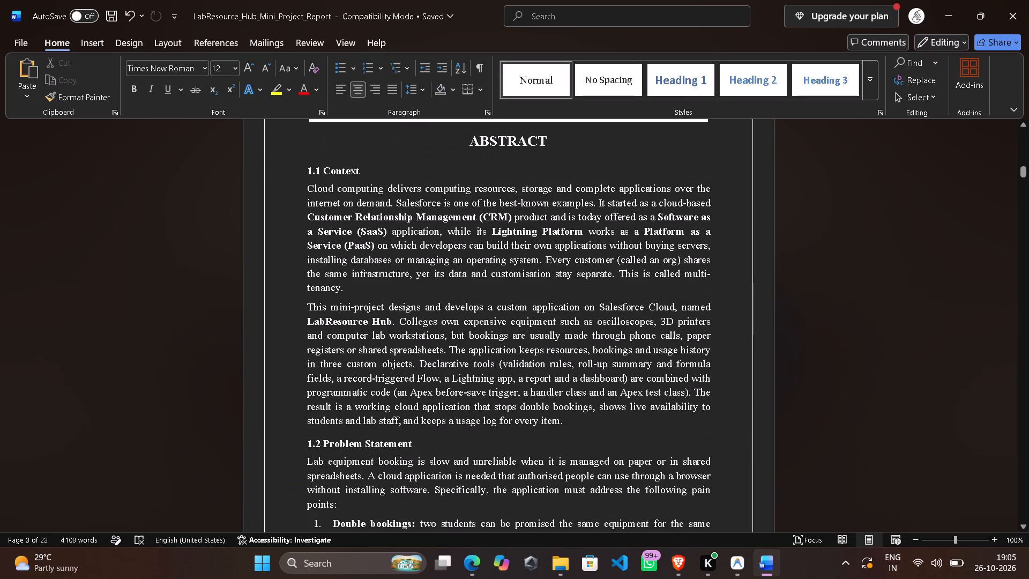
pyautogui.scroll(-2, 645, 311)
pyautogui.hscroll(1, 645, 311)
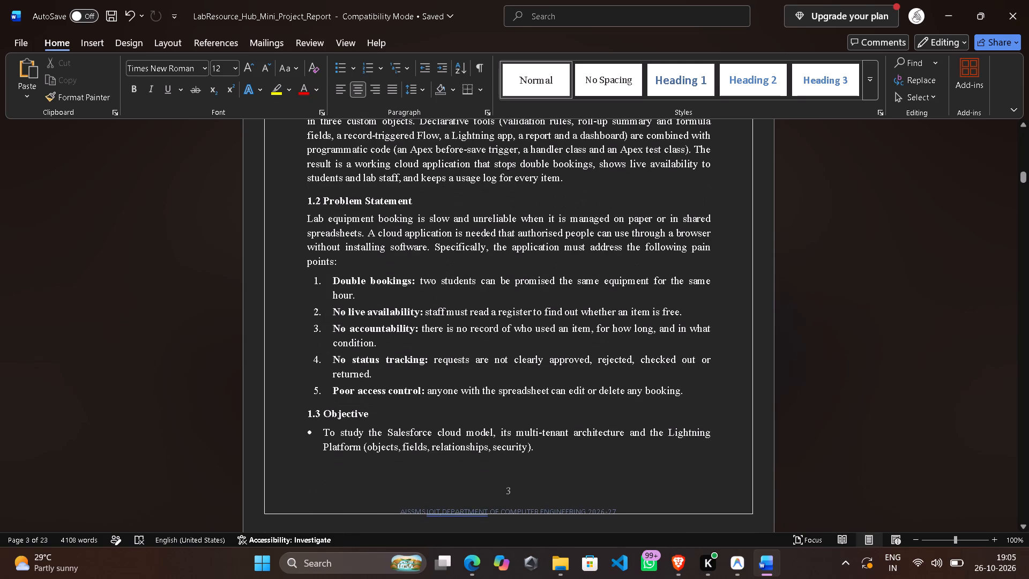
pyautogui.hscroll(1, 645, 311)
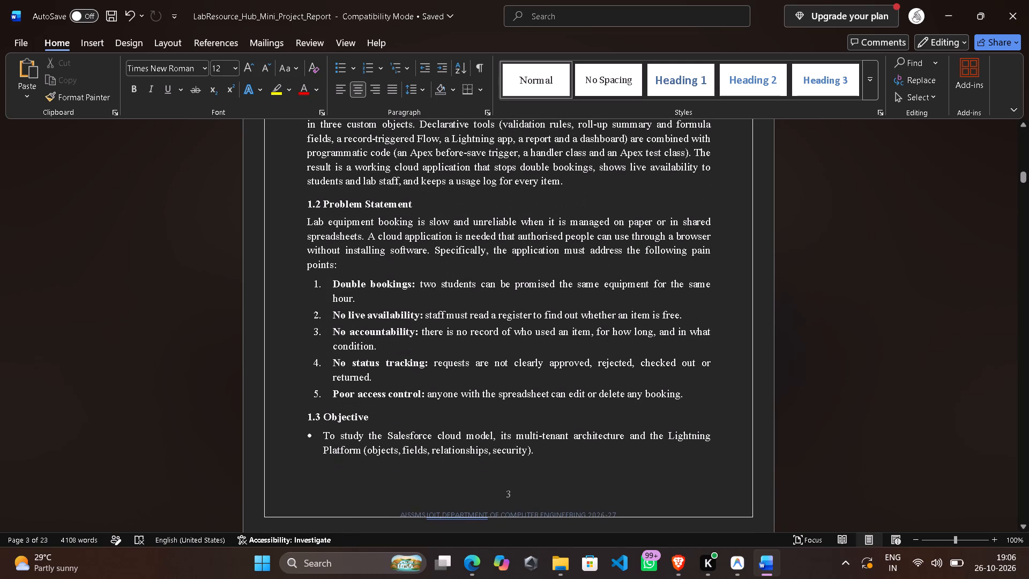
pyautogui.hscroll(1, 645, 311)
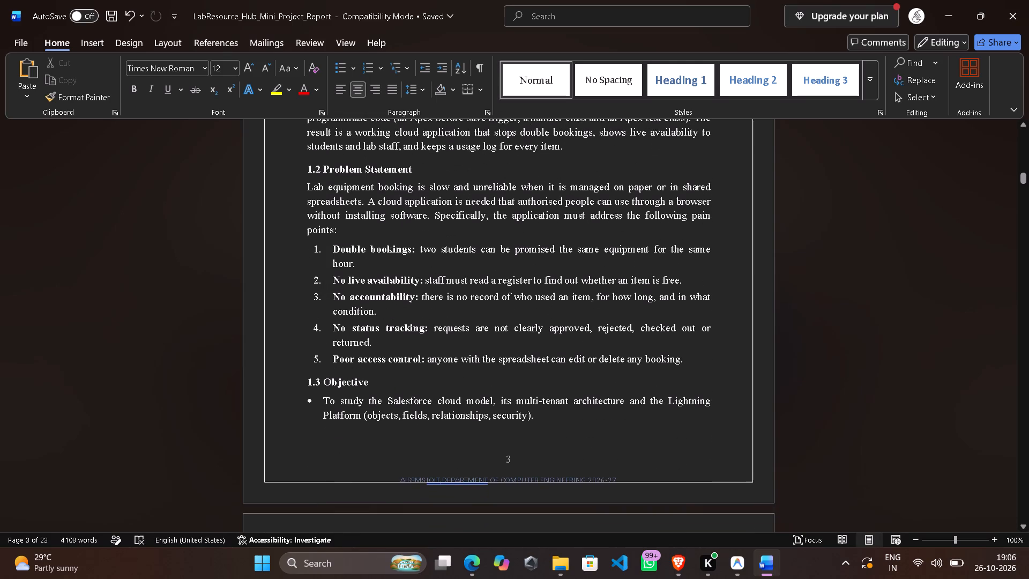
# Review the pages from the end of the Abstract through the Index, Introduction and System Design to the report's last page.
pyautogui.scroll(-3, 645, 311)
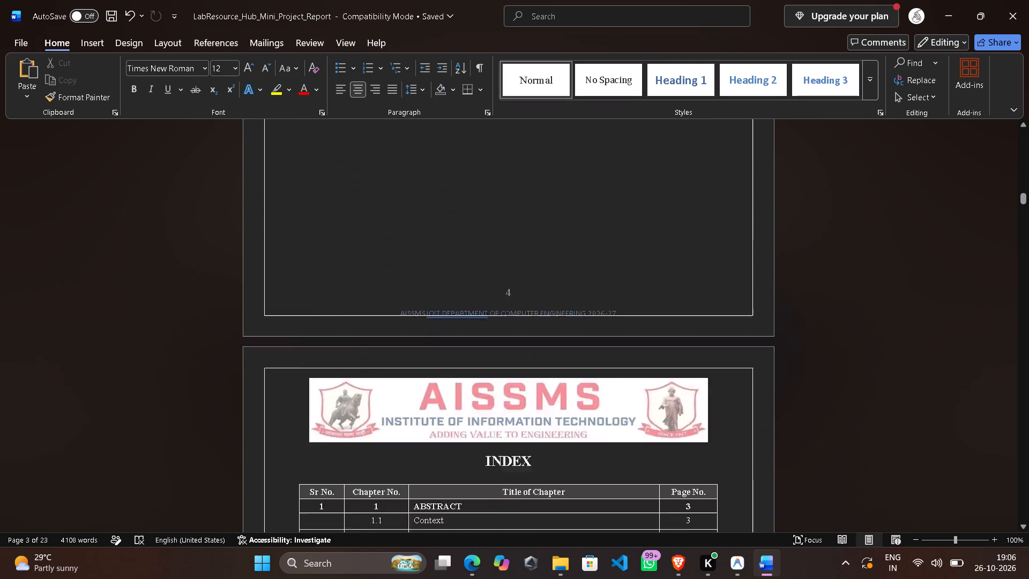
pyautogui.scroll(-4, 645, 311)
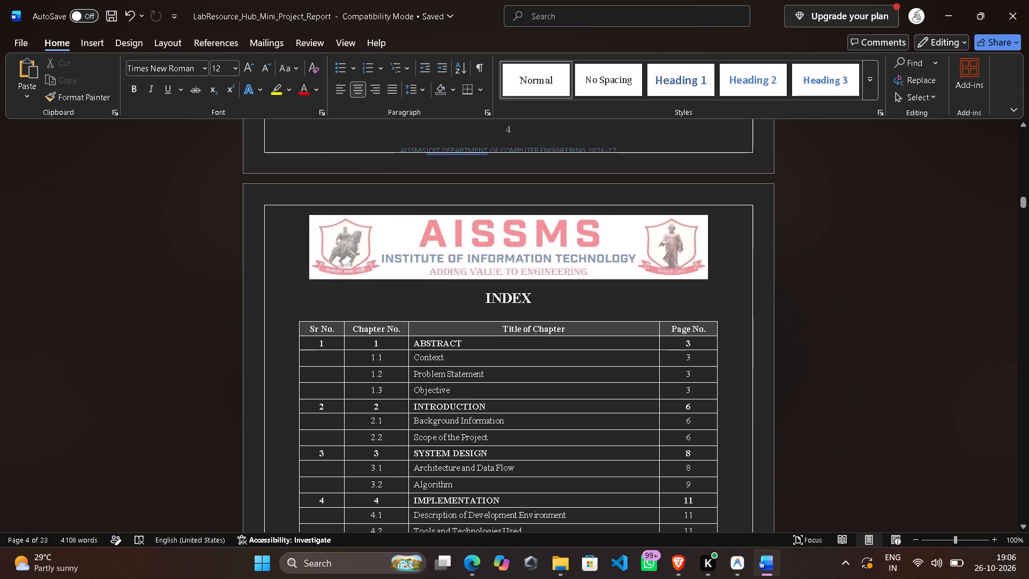
pyautogui.scroll(-2, 645, 311)
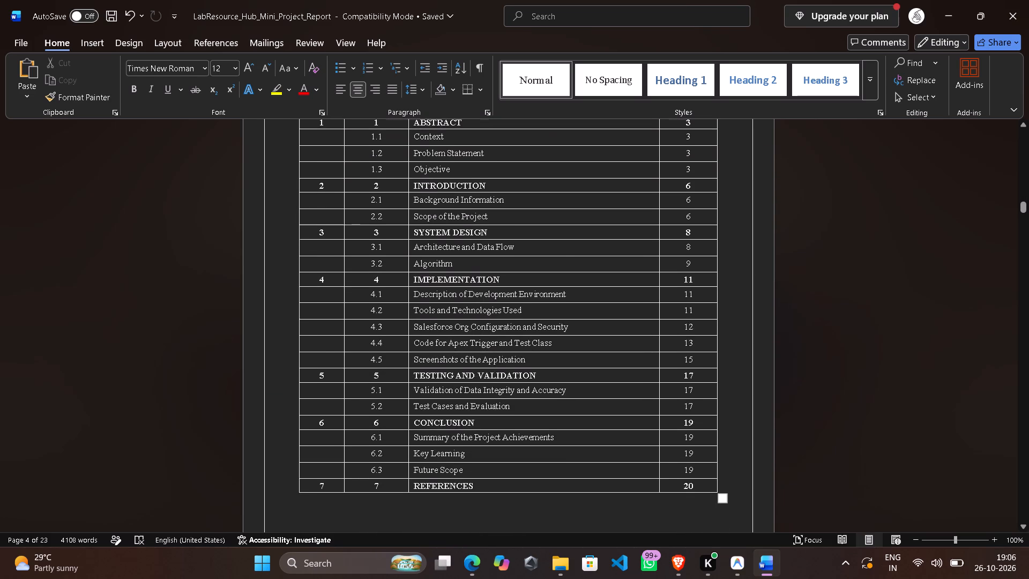
pyautogui.scroll(-5, 645, 311)
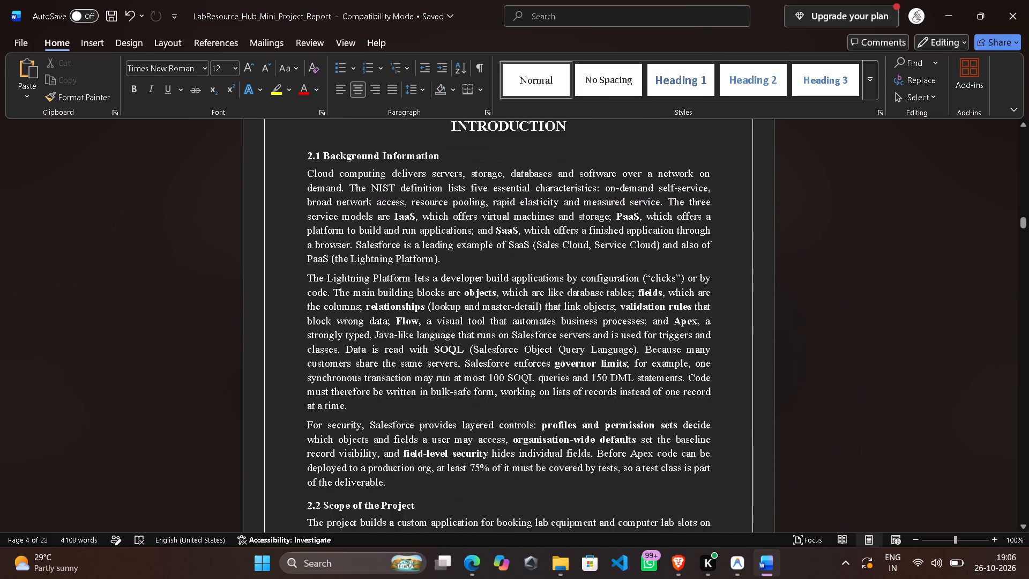
pyautogui.scroll(-11, 645, 311)
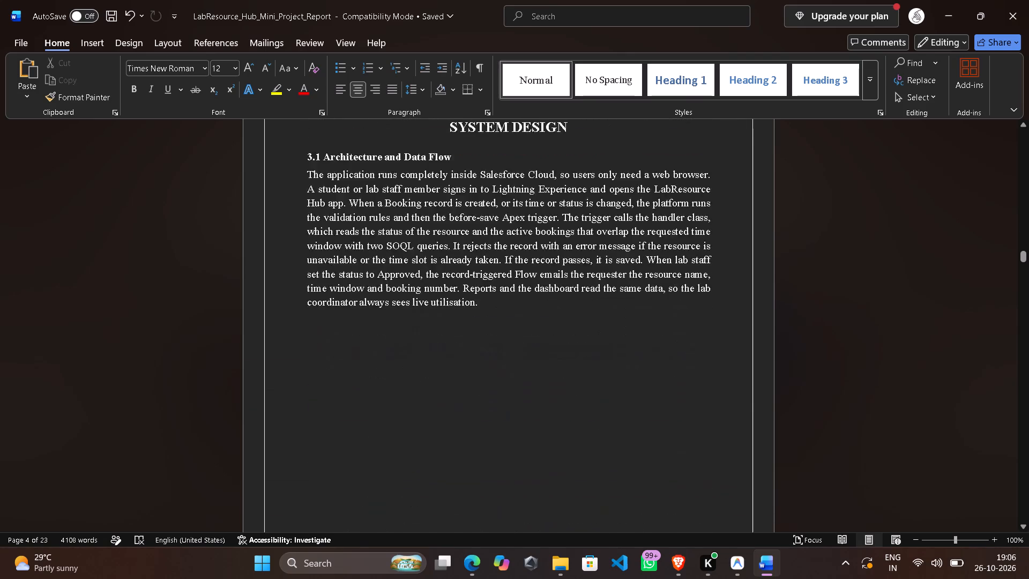
pyautogui.scroll(-7, 645, 311)
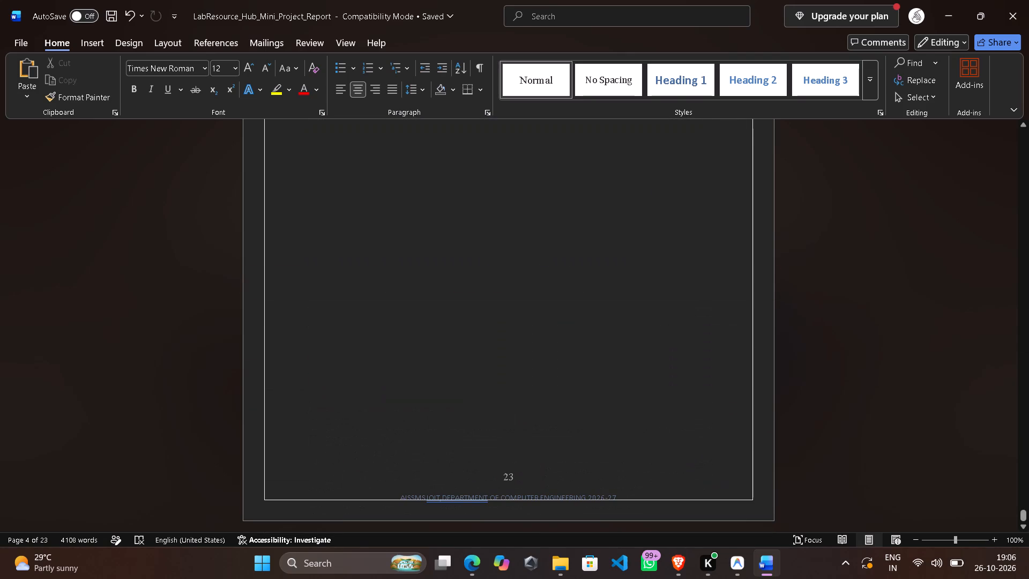
# Save the report under its existing name.
pyautogui.hotkey('ctrl', 's')
pyautogui.click(25, 40)
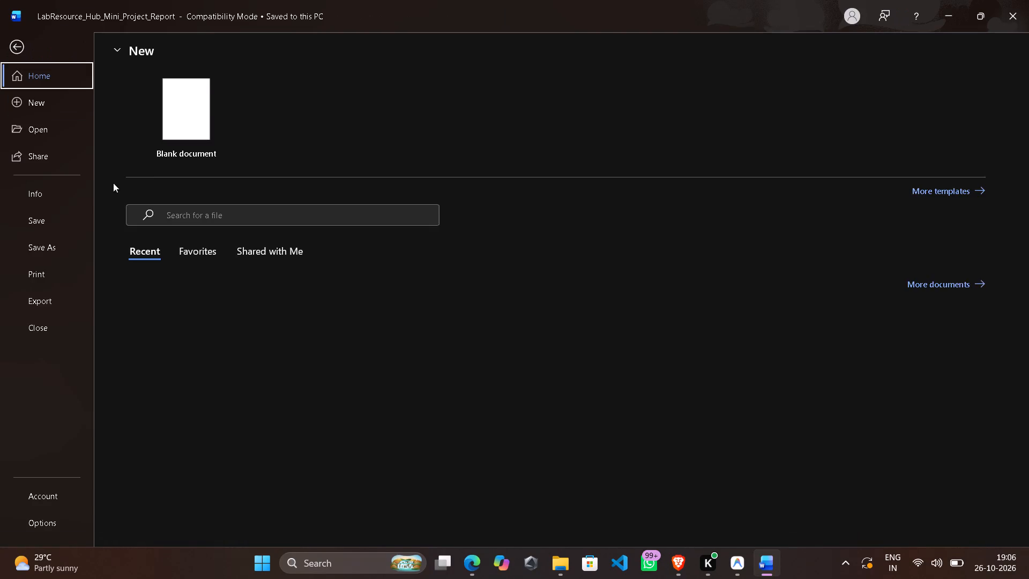
pyautogui.click(63, 217)
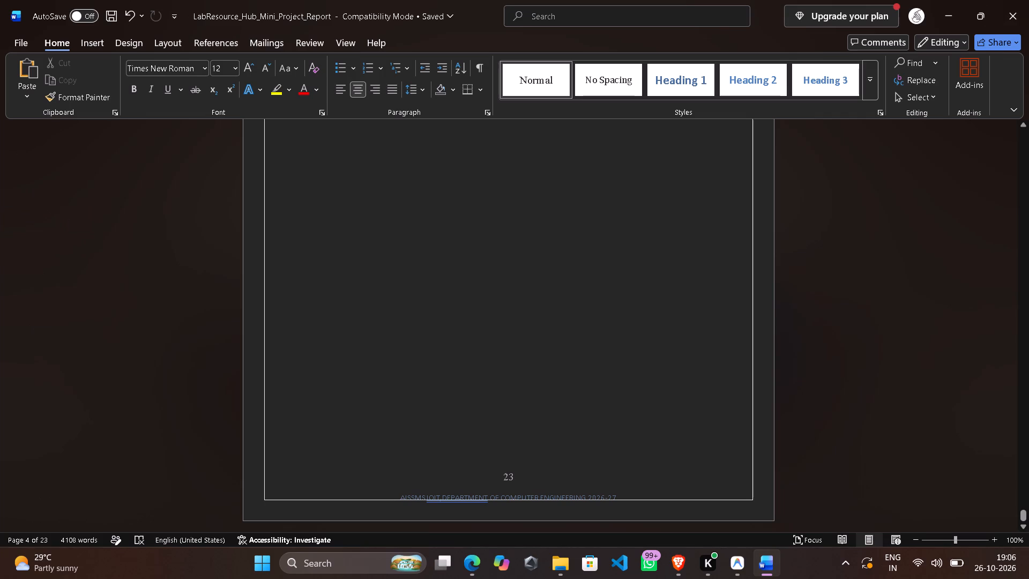
# Save a copy of the report to the Desktop in PDF format under the name LabResource_Hub_Mini_Project_Report.
pyautogui.scroll(1, 409, 345)
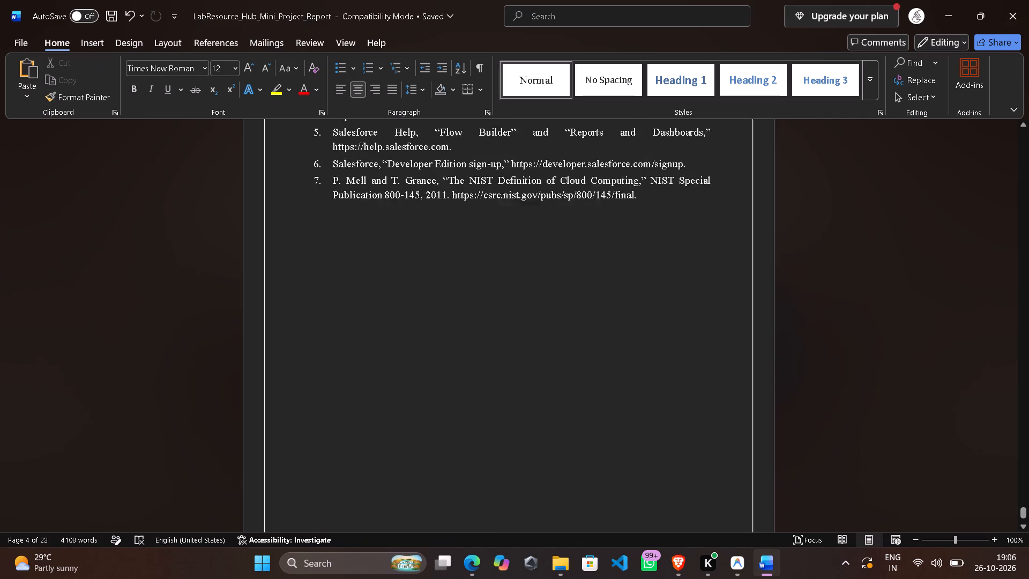
pyautogui.scroll(3, 409, 345)
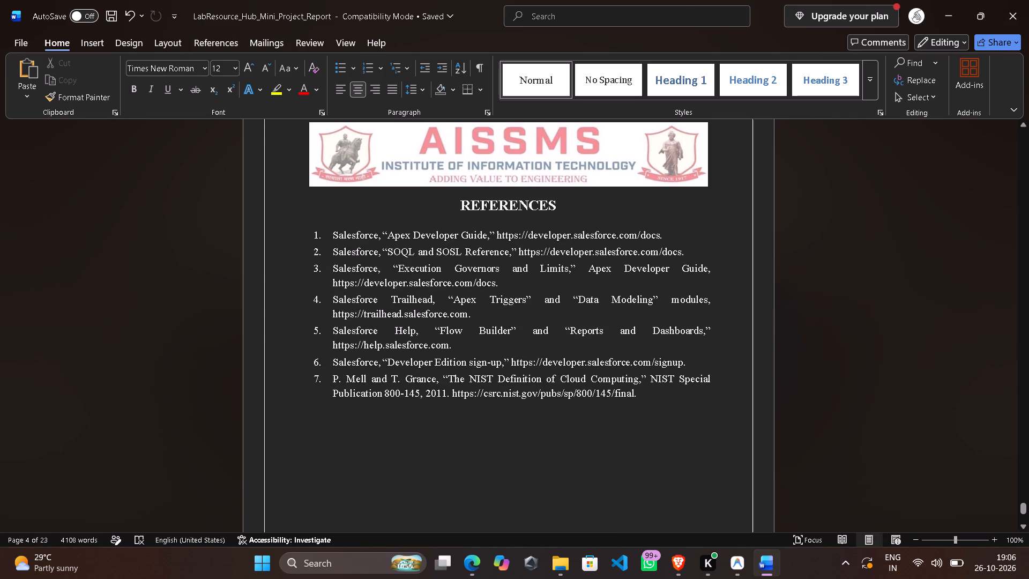
pyautogui.click(23, 45)
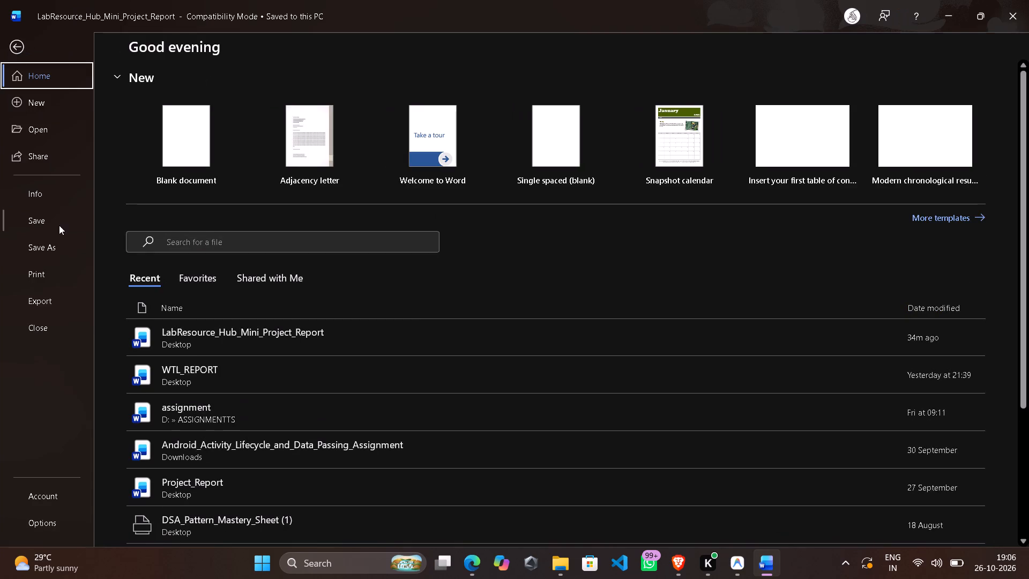
pyautogui.click(57, 246)
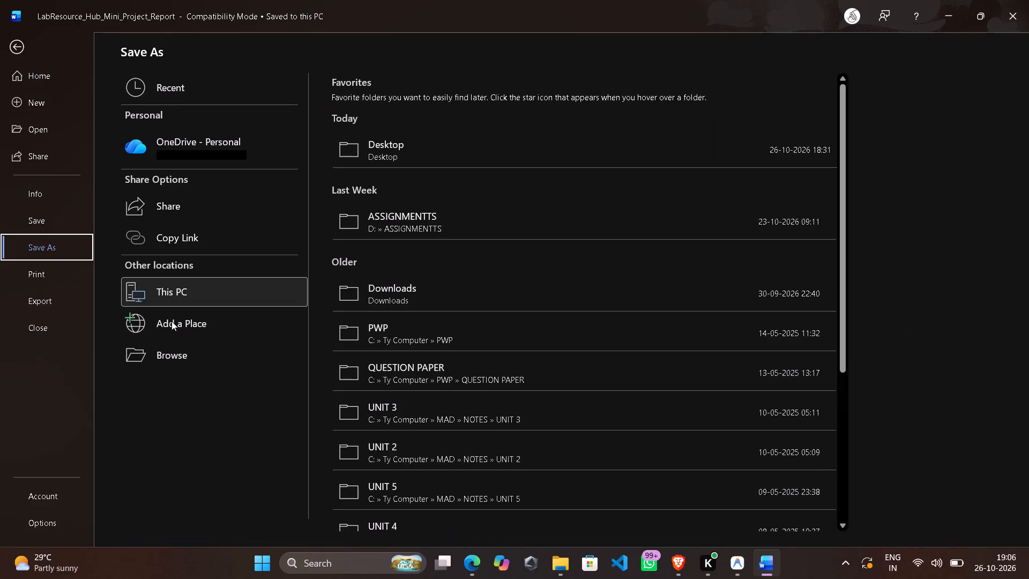
pyautogui.click(175, 351)
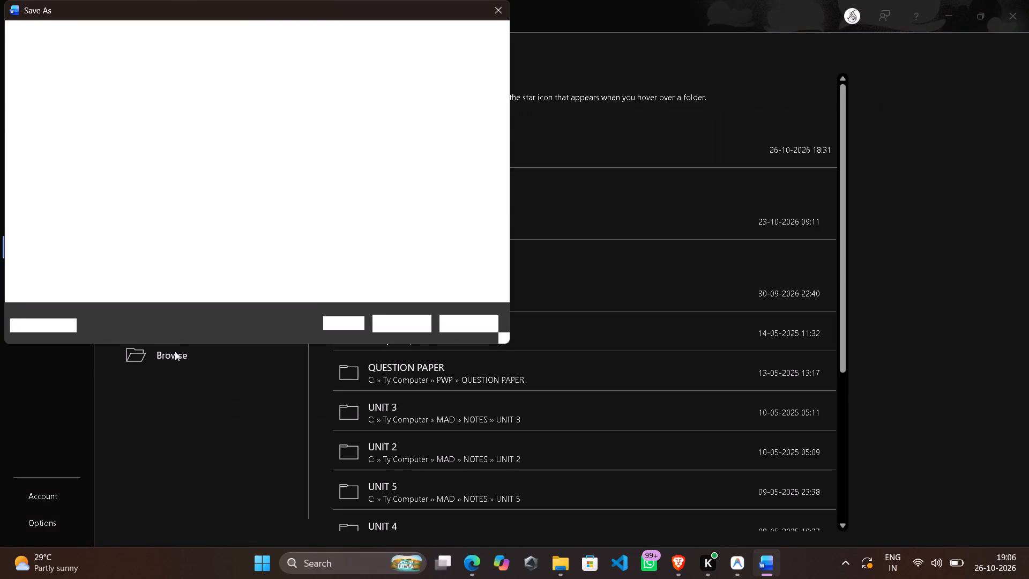
pyautogui.scroll(4, 54, 118)
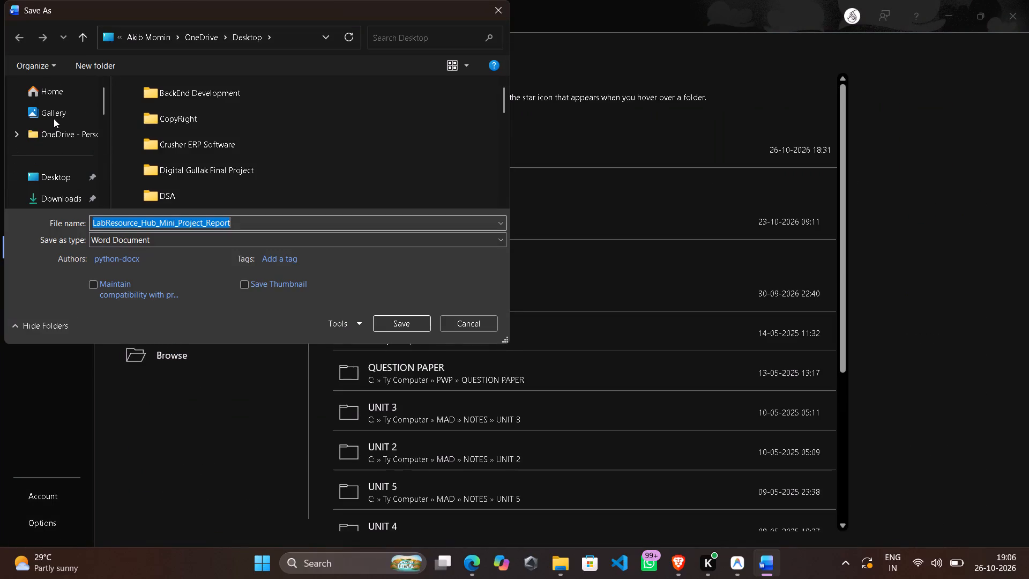
pyautogui.doubleClick(53, 184)
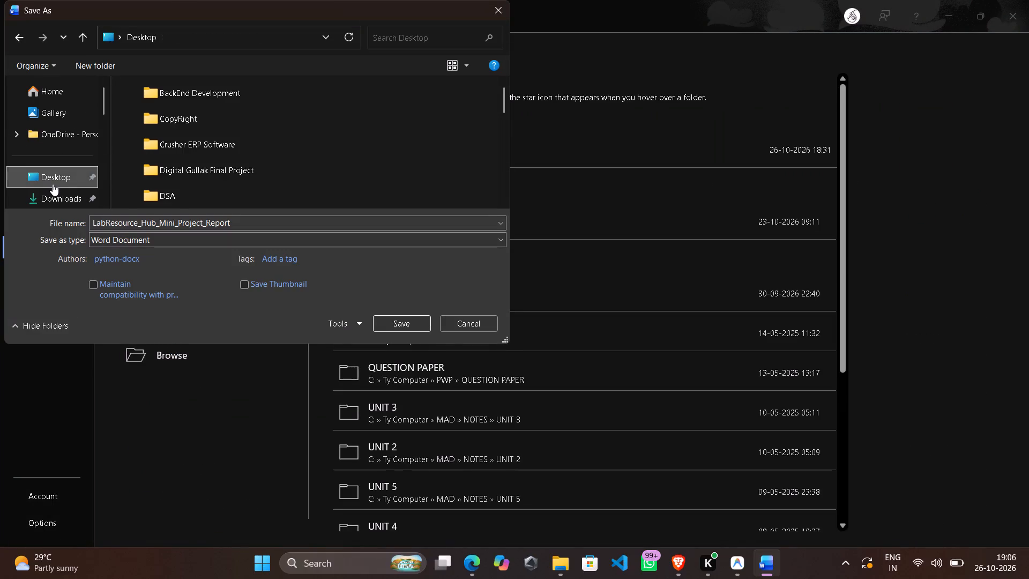
pyautogui.click(175, 237)
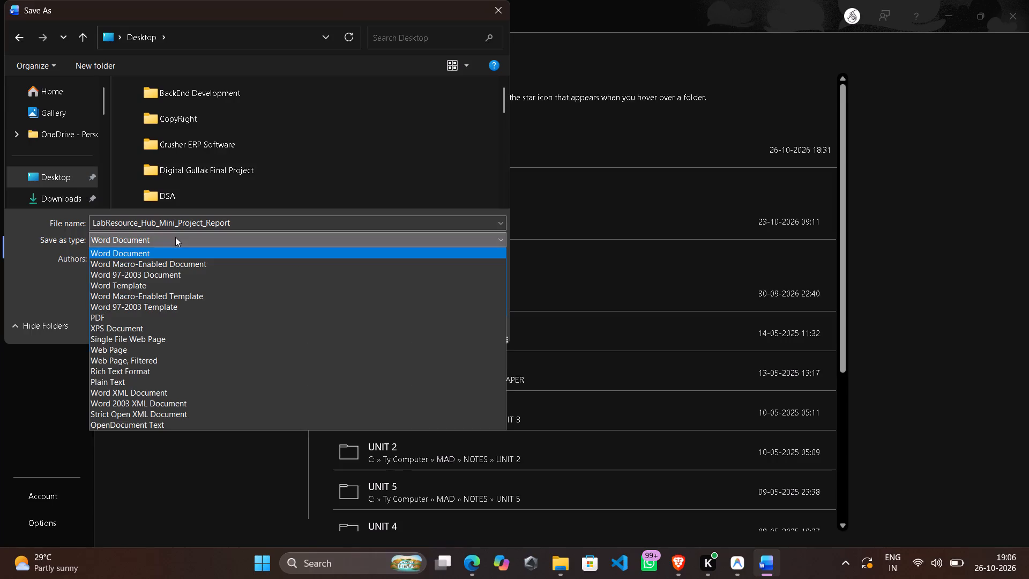
pyautogui.click(181, 319)
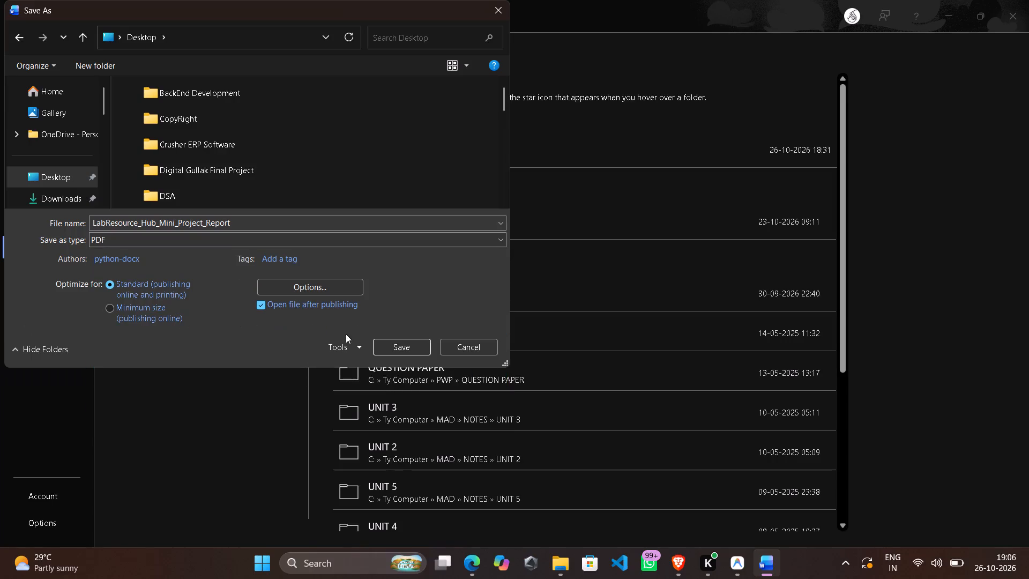
pyautogui.click(396, 347)
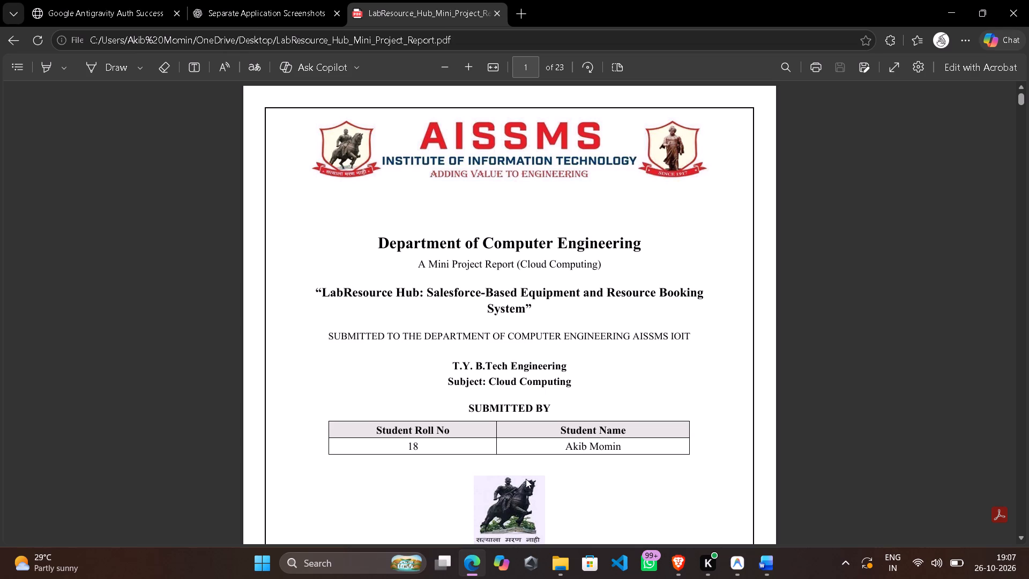
# Check the exported PDF's cover page and certificate page, including the student table, certificate text and signature block.
pyautogui.scroll(1, 501, 161)
pyautogui.scroll(-1, 501, 161)
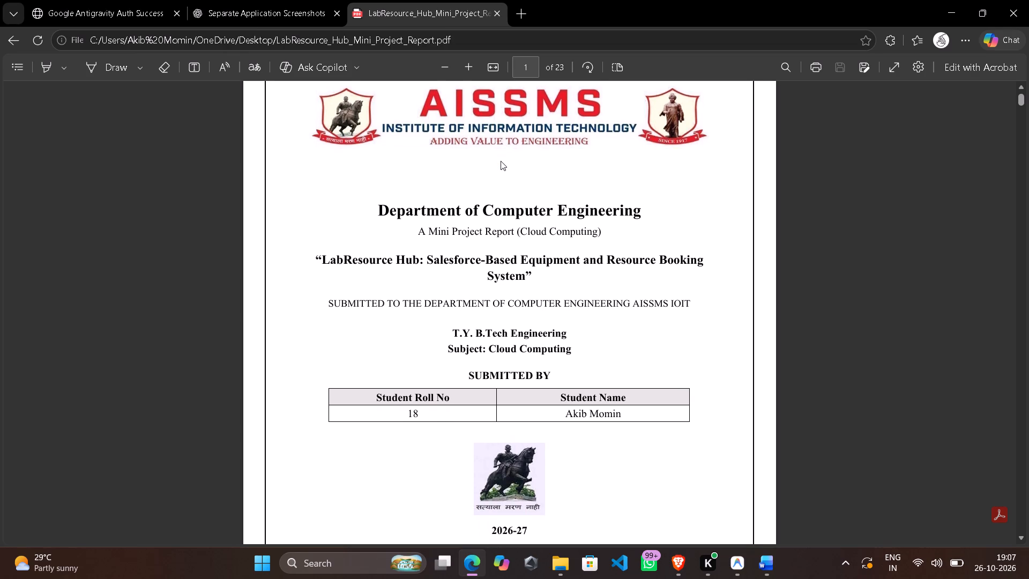
pyautogui.scroll(-4, 501, 161)
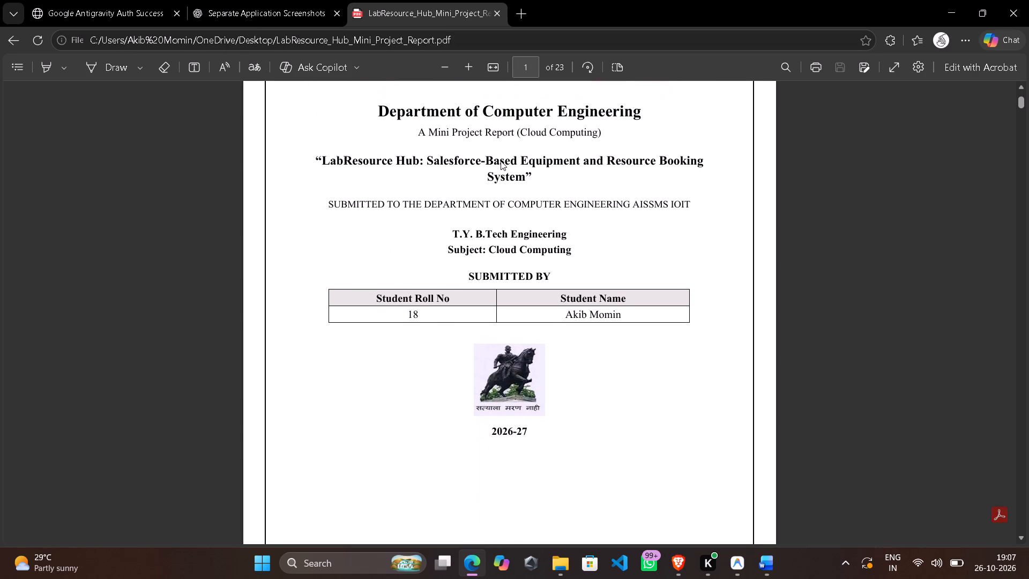
pyautogui.scroll(-3, 501, 161)
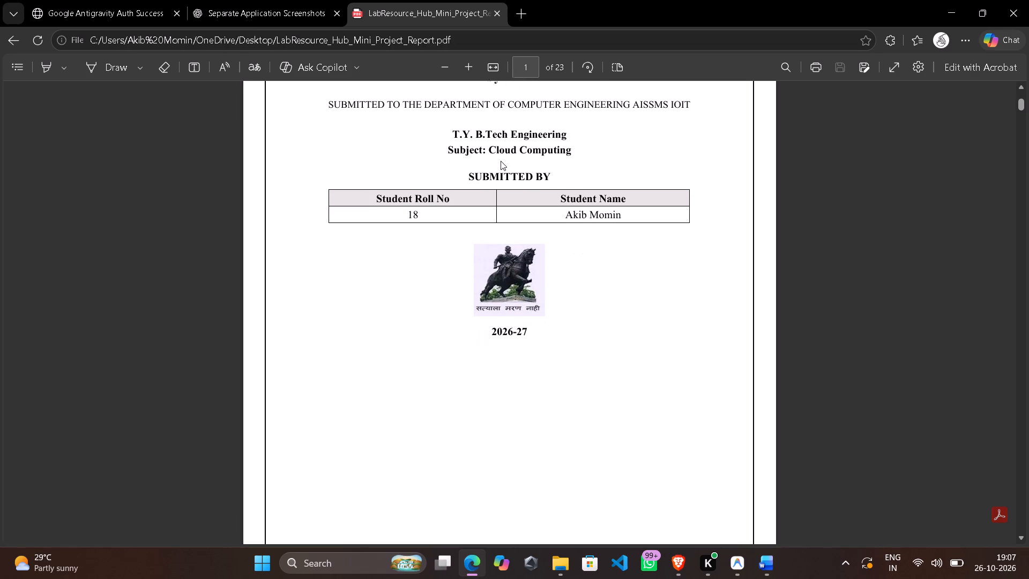
pyautogui.scroll(-3, 501, 161)
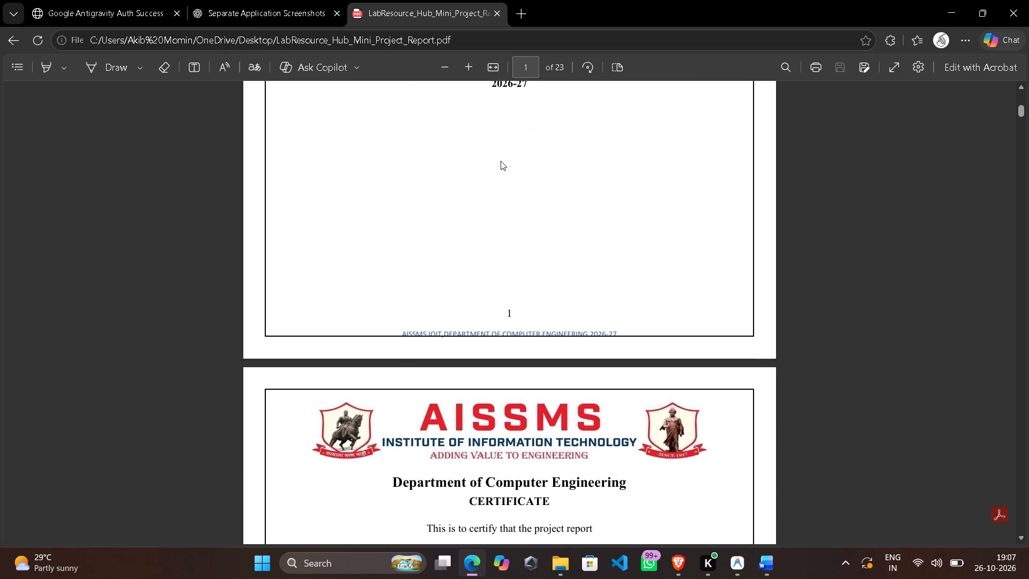
pyautogui.scroll(-1, 501, 161)
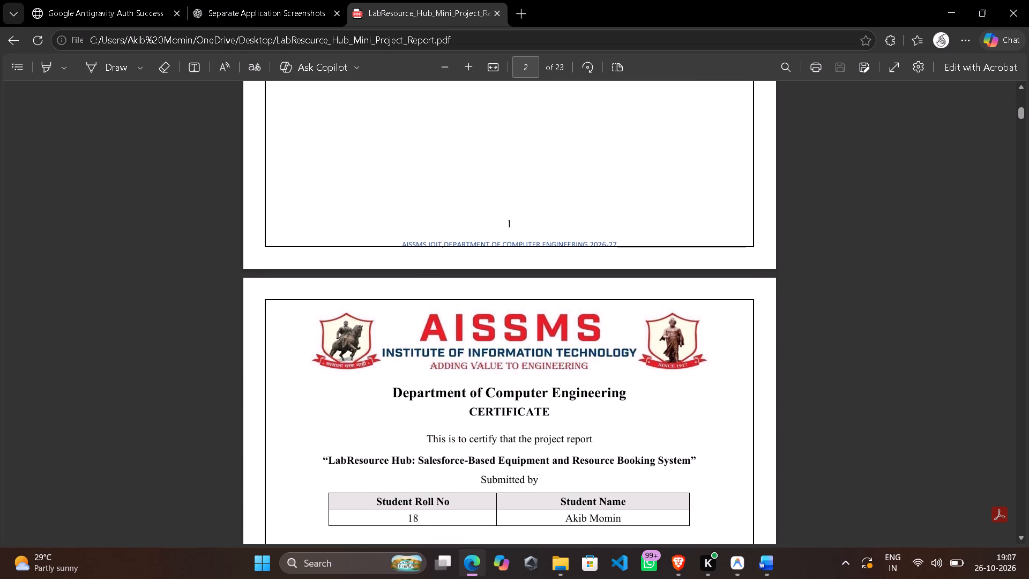
pyautogui.scroll(-3, 483, 279)
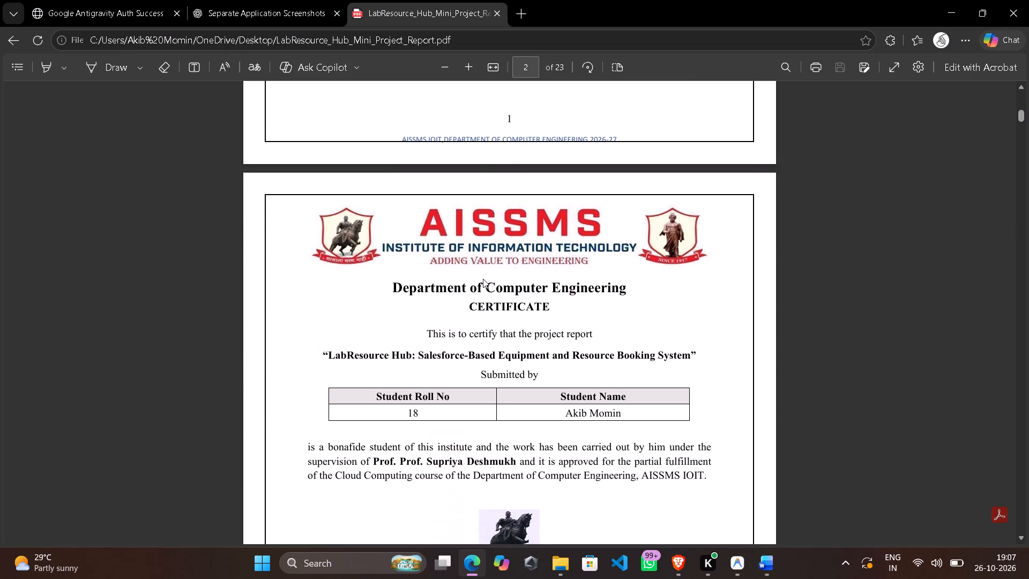
pyautogui.scroll(-4, 483, 279)
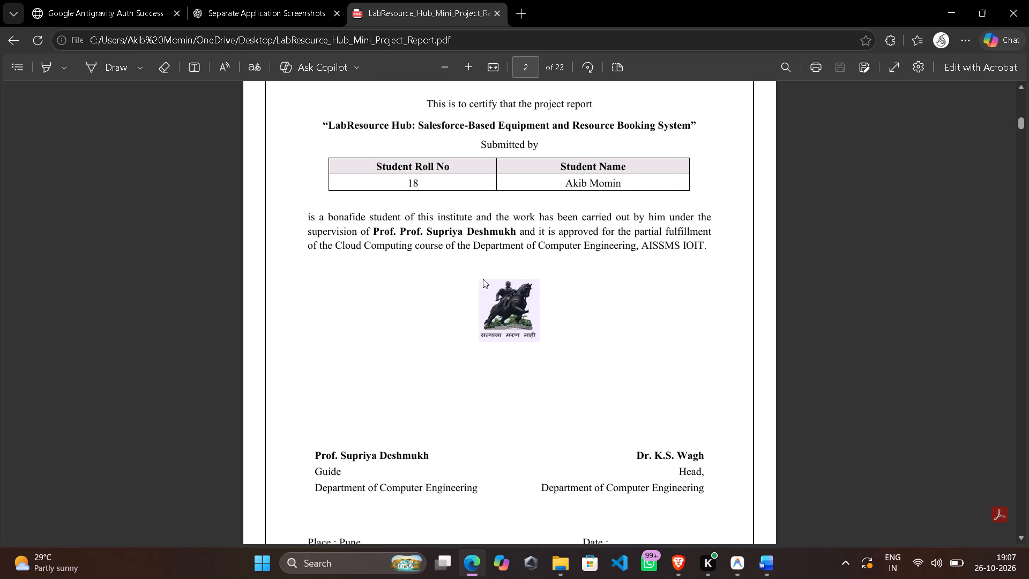
pyautogui.scroll(-2, 483, 279)
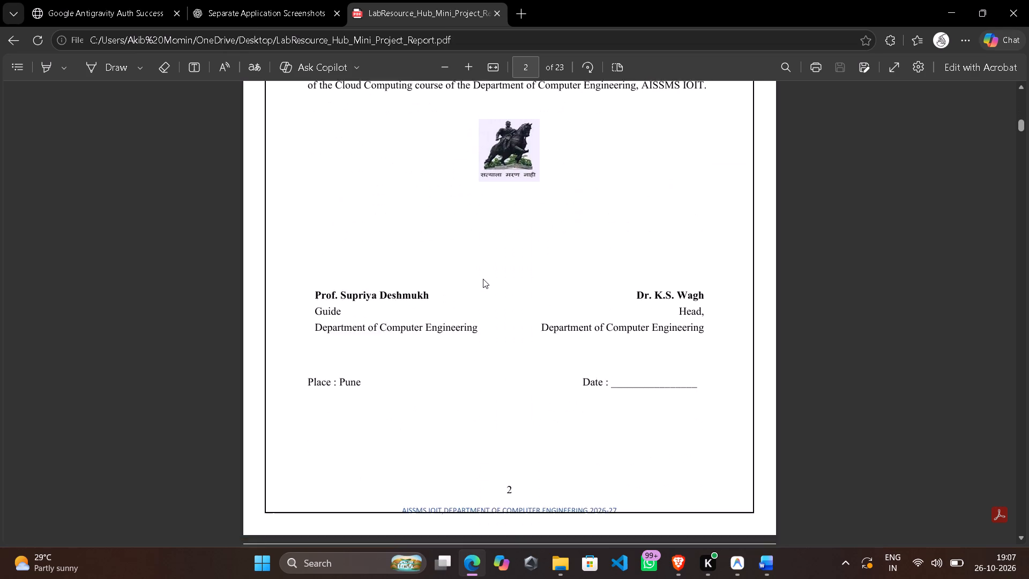
# Check the PDF's Abstract pages, covering the context, problem statement and objective sections and their page breaks.
pyautogui.scroll(-2, 483, 279)
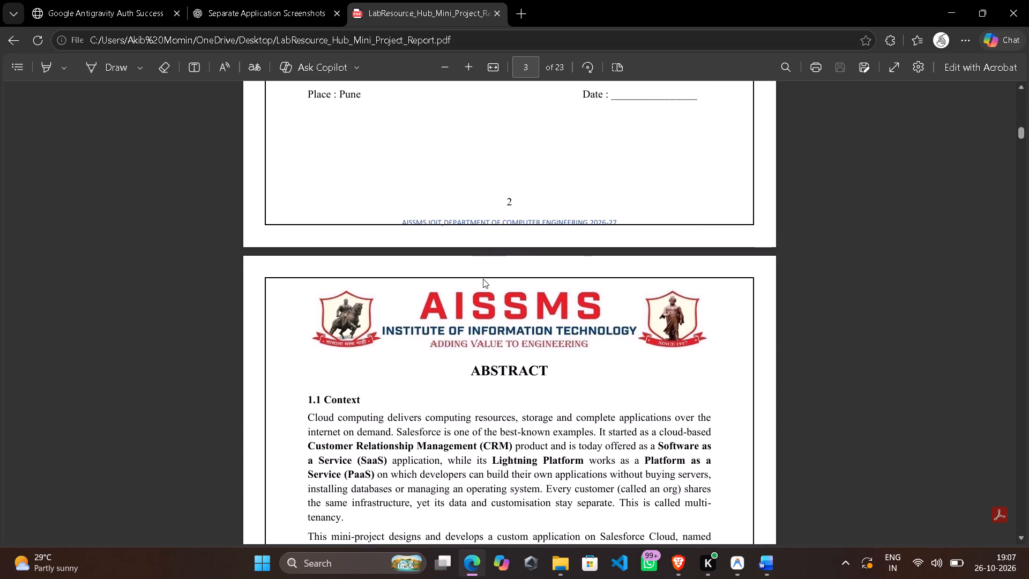
pyautogui.scroll(-3, 483, 279)
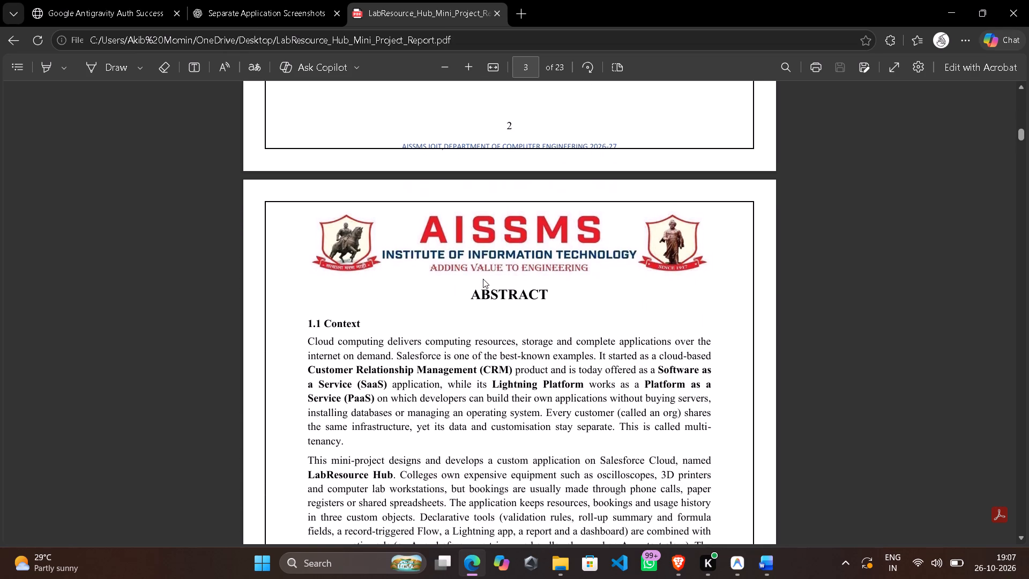
pyautogui.scroll(-3, 483, 279)
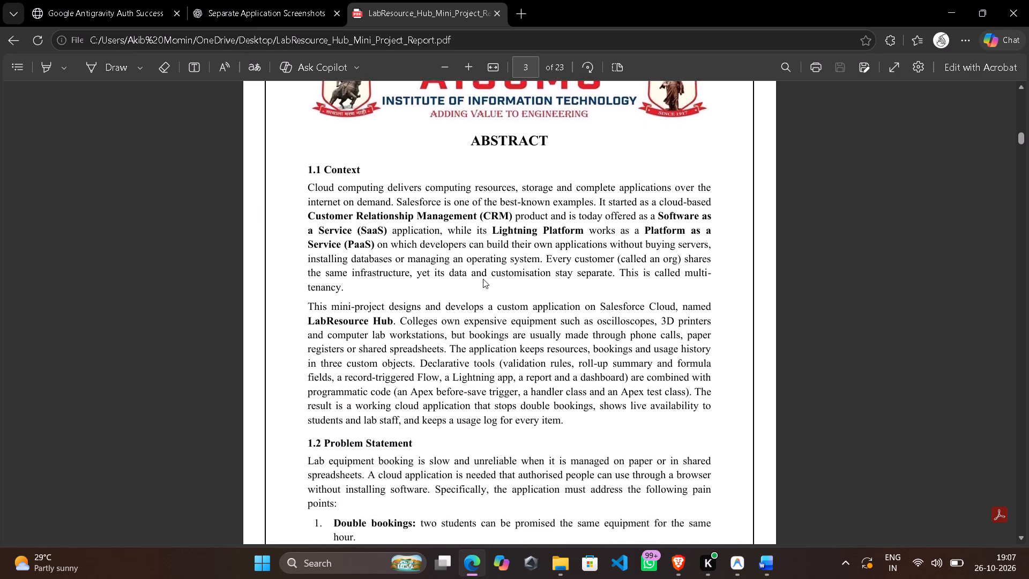
pyautogui.scroll(-4, 483, 279)
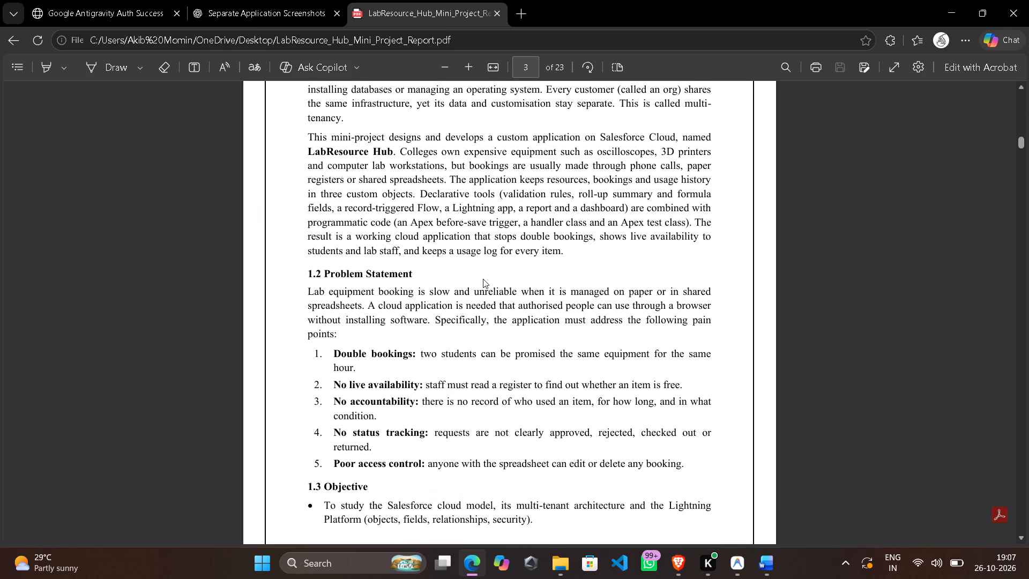
pyautogui.scroll(-4, 483, 279)
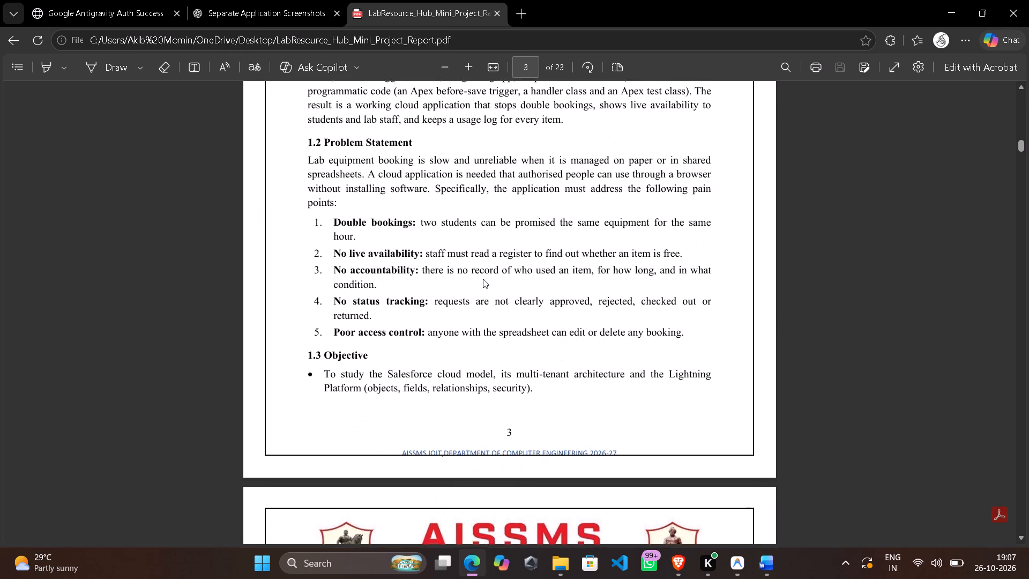
pyautogui.scroll(-2, 483, 279)
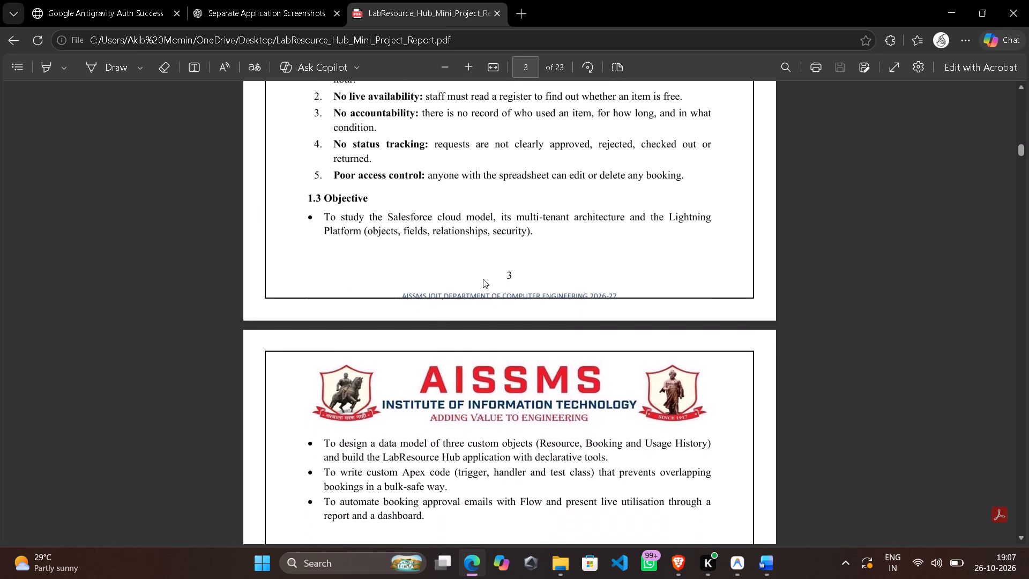
pyautogui.scroll(-3, 483, 279)
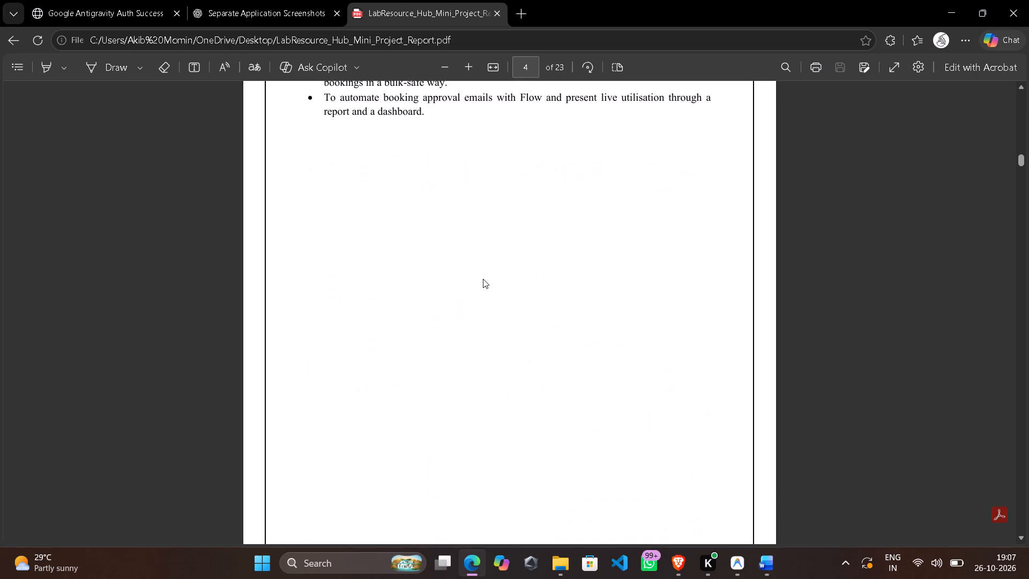
pyautogui.scroll(-5, 483, 279)
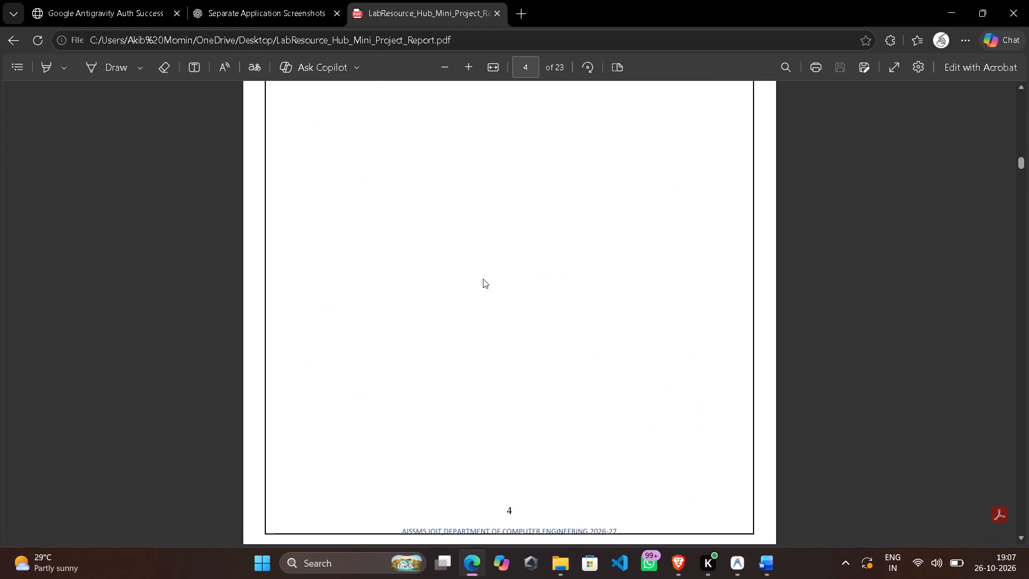
# Examine the PDF's Index page with its chapter titles and page numbers.
pyautogui.scroll(-5, 483, 279)
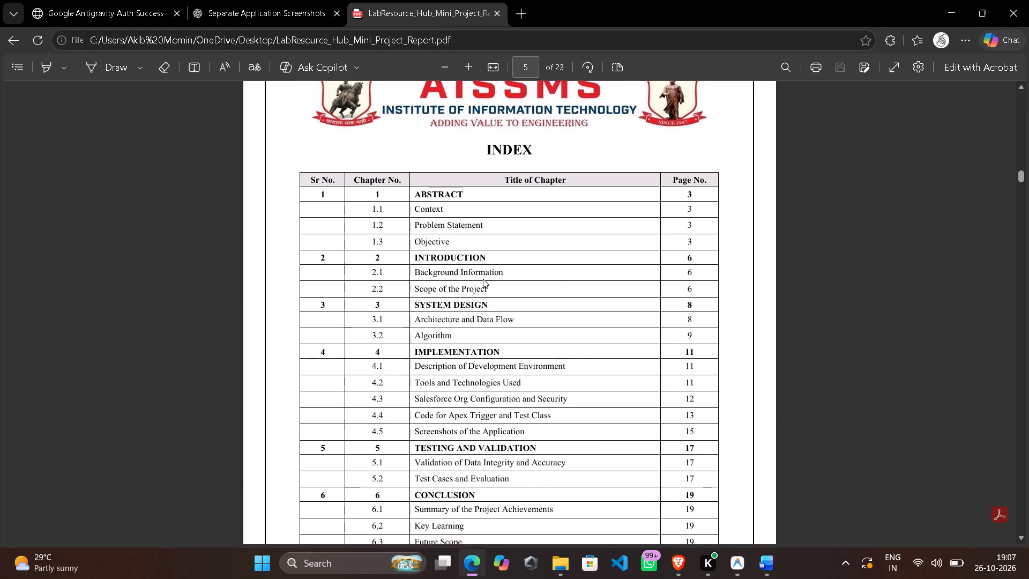
pyautogui.scroll(-1, 483, 279)
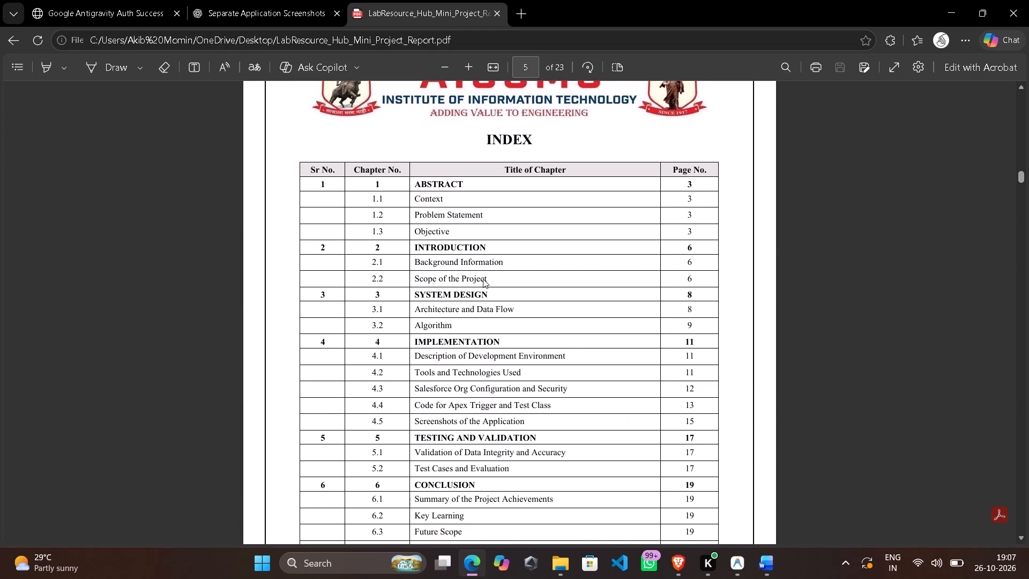
pyautogui.scroll(-1, 483, 279)
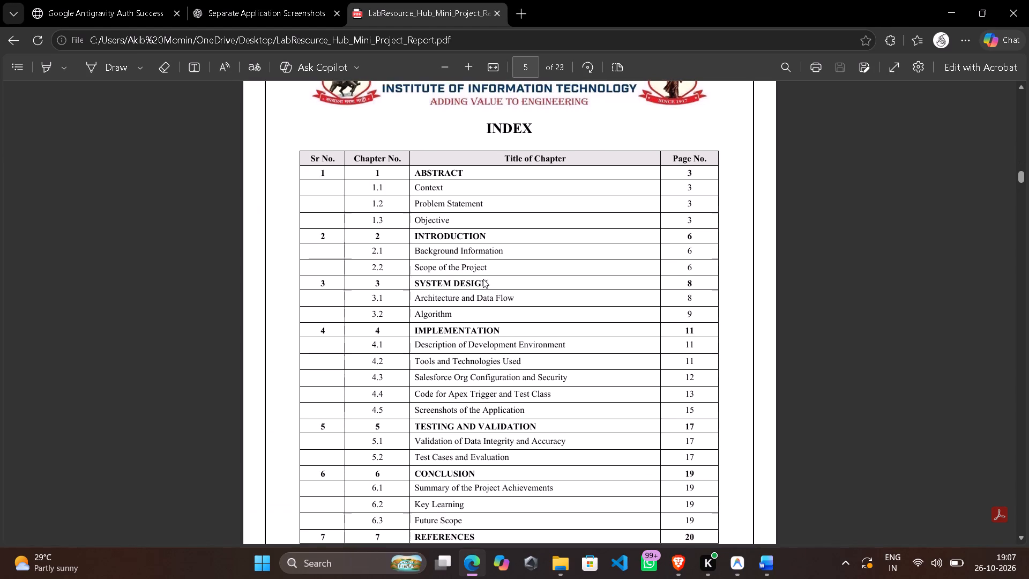
pyautogui.scroll(-3, 483, 279)
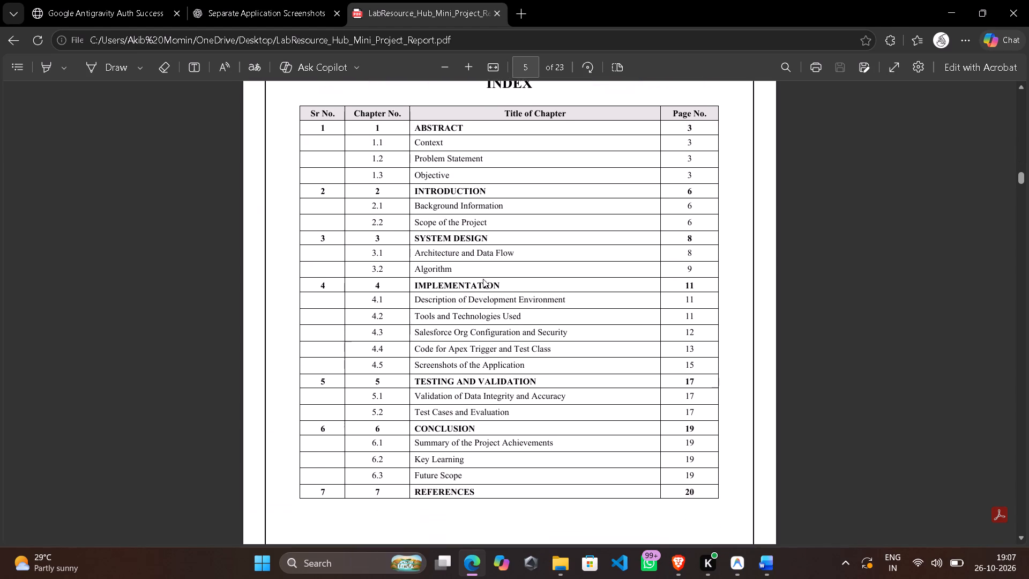
pyautogui.scroll(-5, 483, 279)
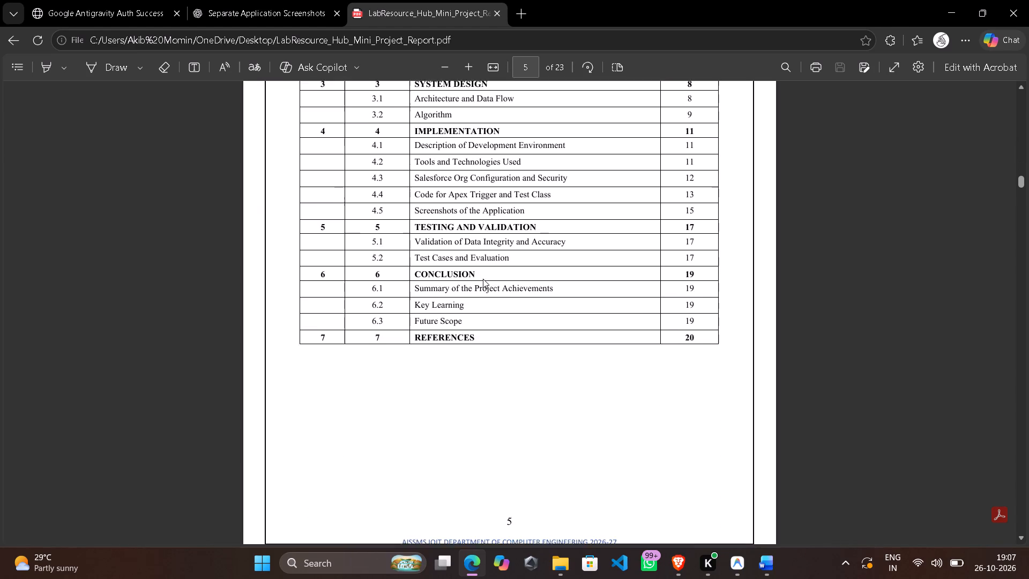
# Check the PDF's Introduction pages, covering the background information, project scope and the feature table split across pages 6 and 7.
pyautogui.scroll(-3, 483, 279)
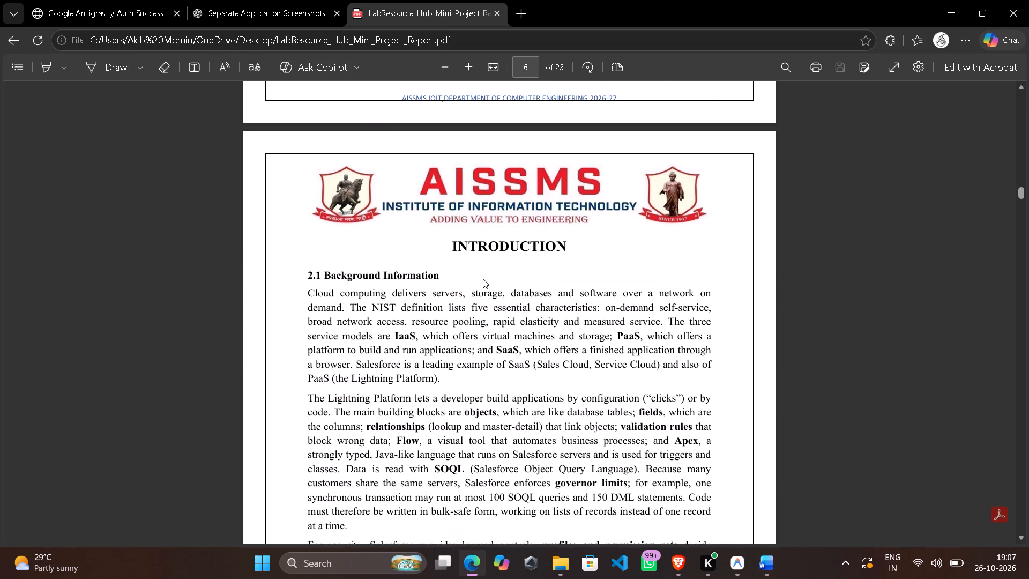
pyautogui.scroll(-4, 483, 279)
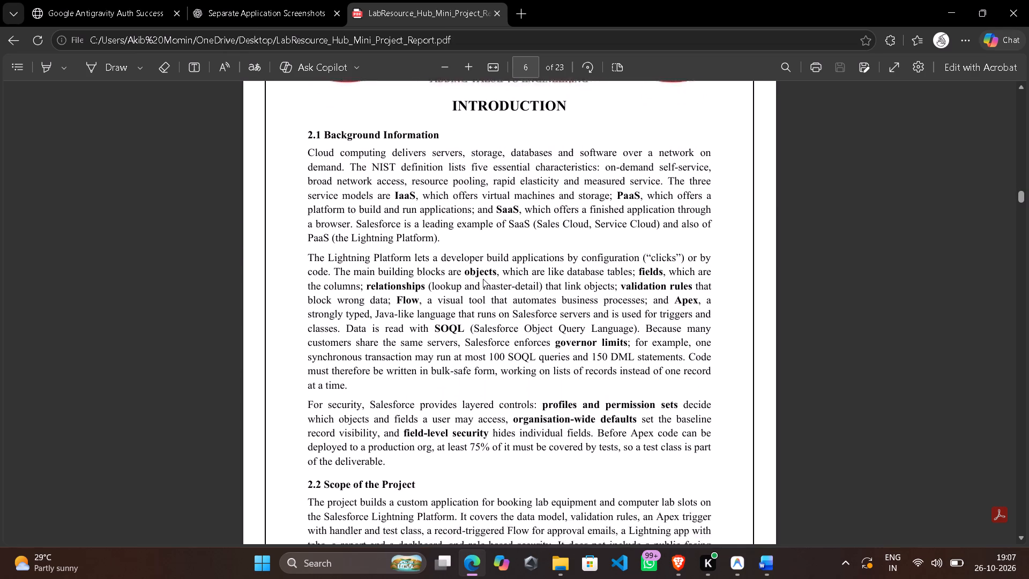
pyautogui.scroll(-5, 483, 279)
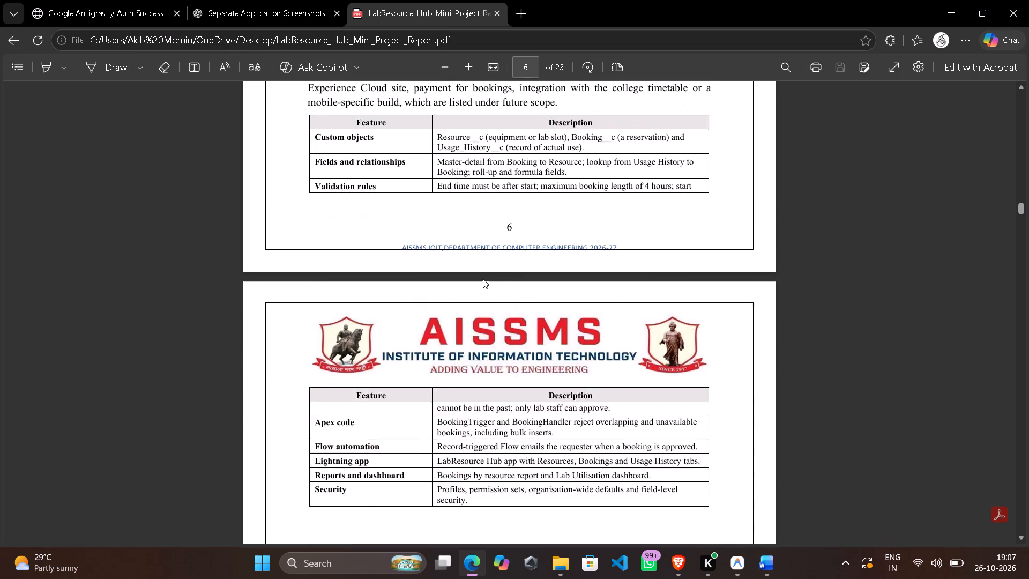
pyautogui.scroll(-1, 483, 279)
# Review the System Design section on pages 8 and 9, including the Figure 3.1 architecture diagram and the object field table.
pyautogui.scroll(-2, 483, 279)
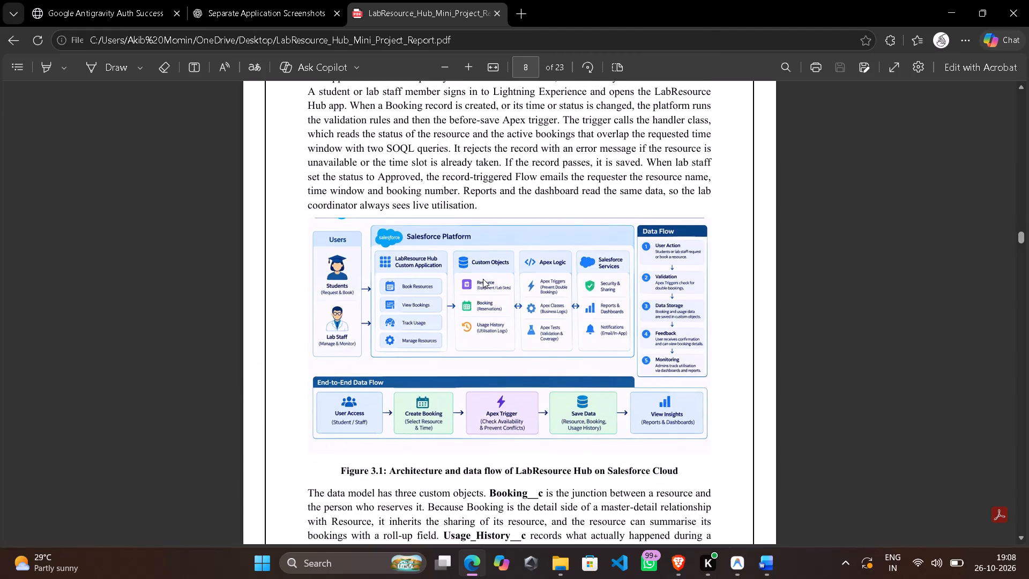
pyautogui.scroll(-1, 483, 279)
pyautogui.scroll(1, 483, 279)
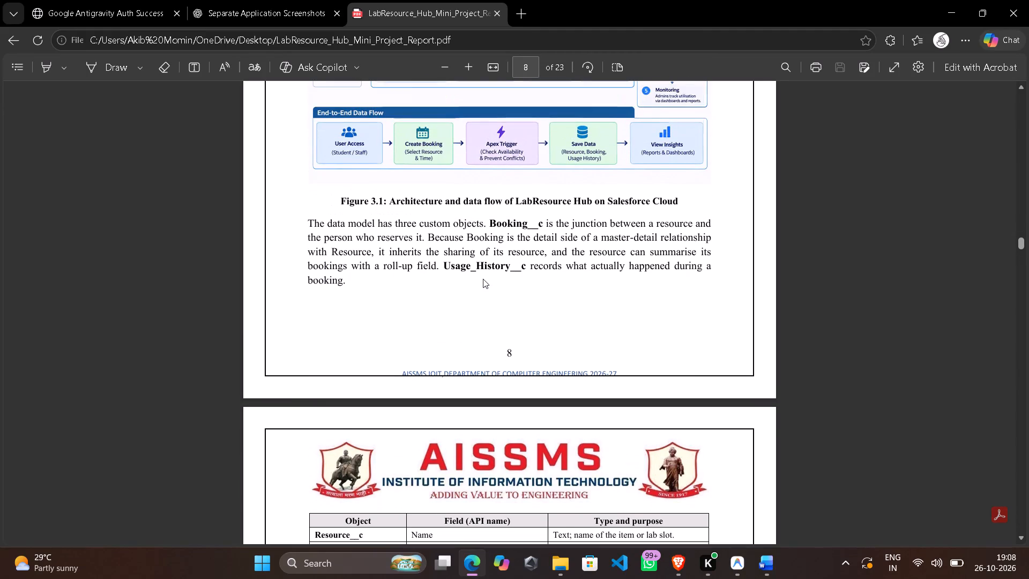
pyautogui.scroll(-1, 483, 279)
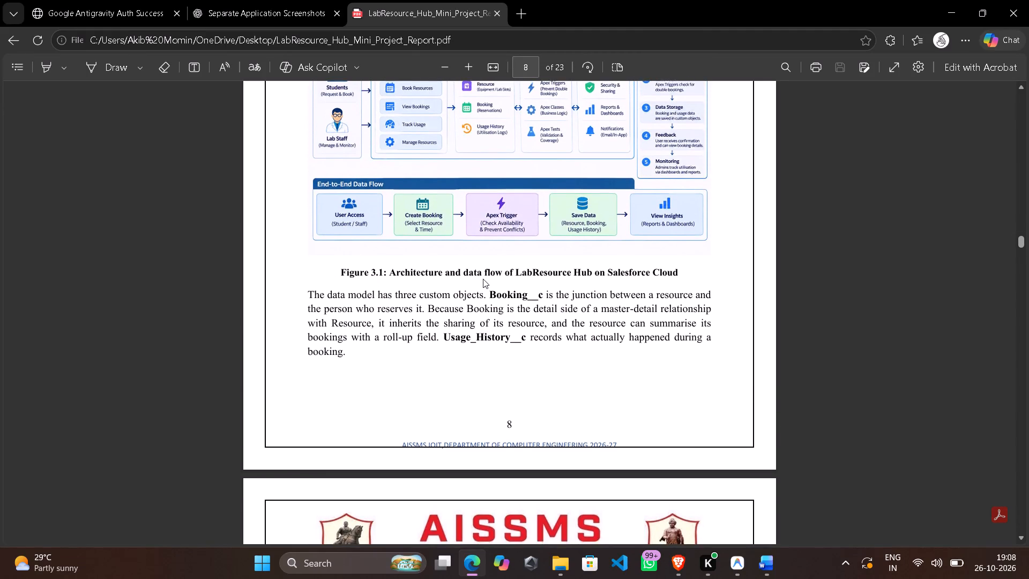
pyautogui.scroll(-5, 483, 279)
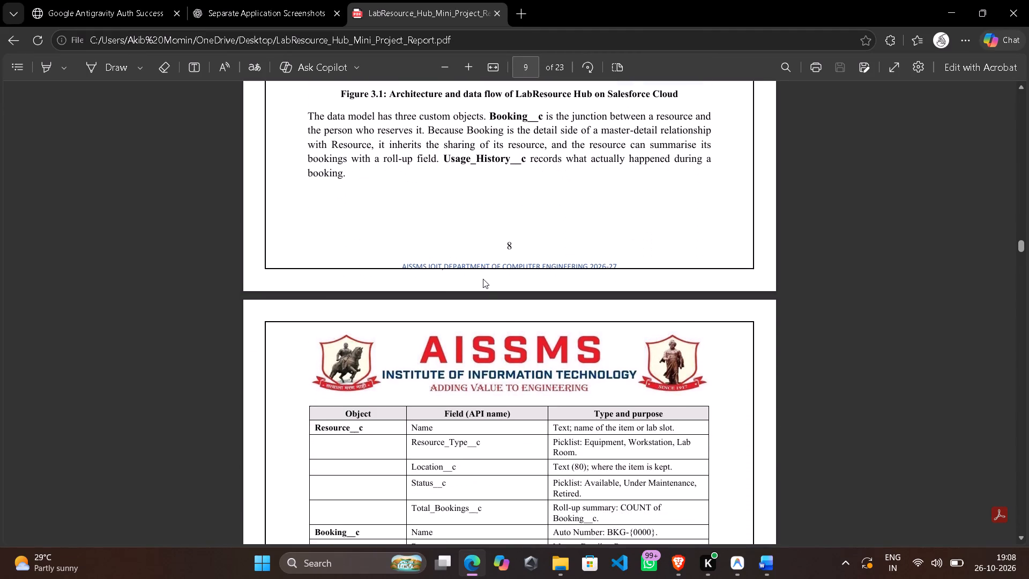
pyautogui.scroll(-6, 483, 279)
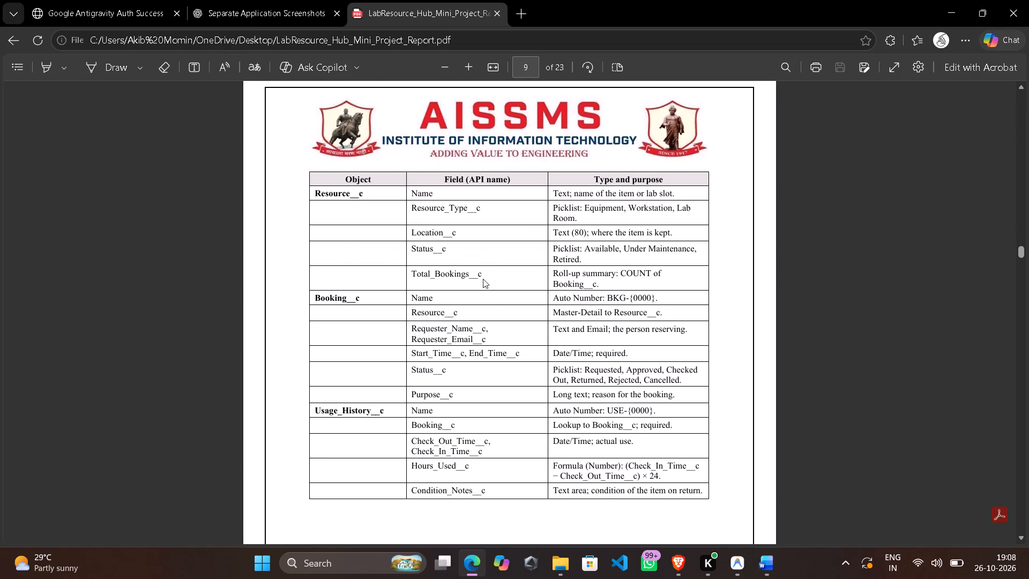
pyautogui.scroll(-2, 483, 279)
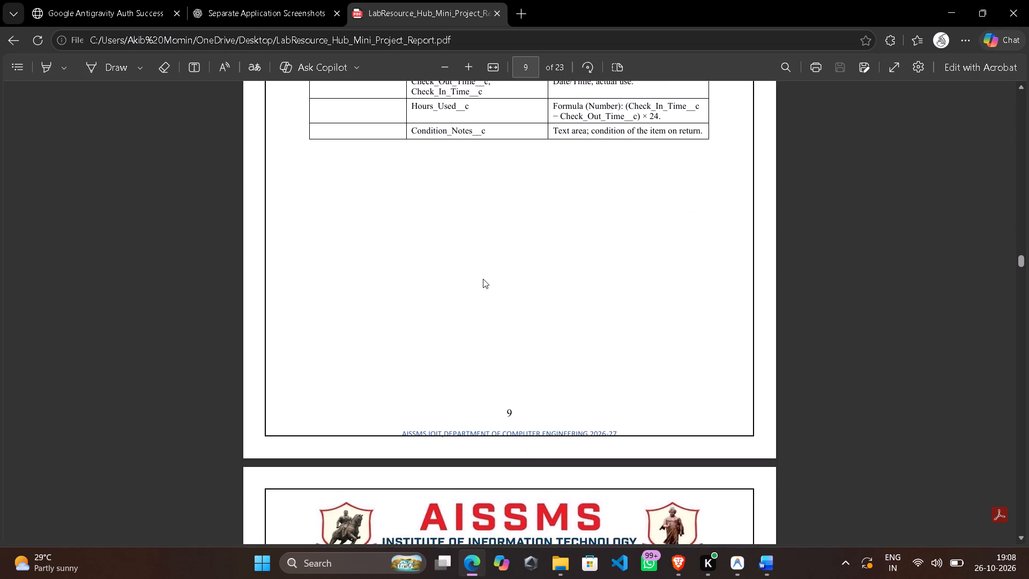
pyautogui.scroll(-4, 483, 279)
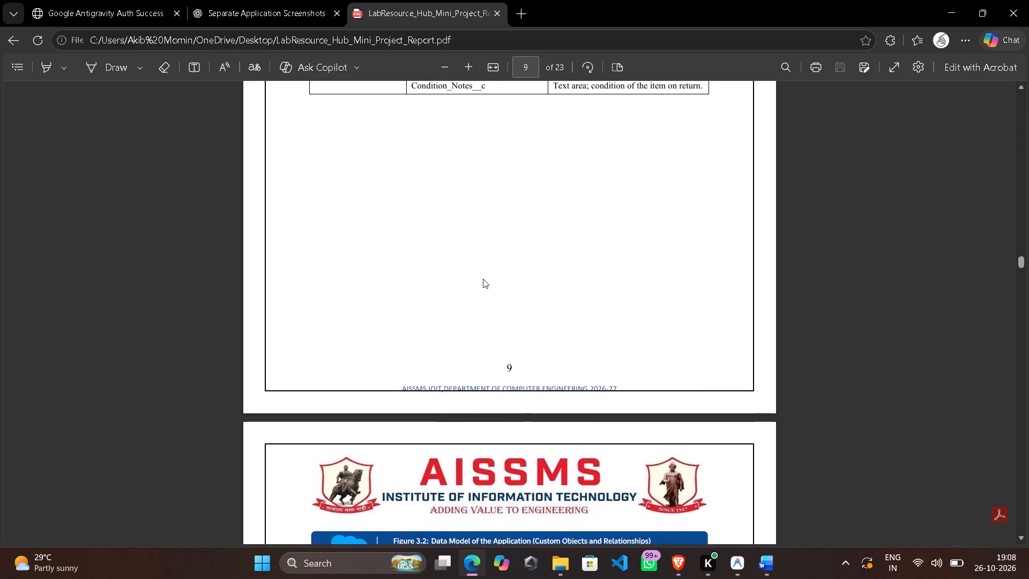
# Examine page 10 with the Figure 3.2 data model diagram, its caption and the start of the Algorithm section.
pyautogui.scroll(-3, 483, 279)
pyautogui.scroll(2, 483, 279)
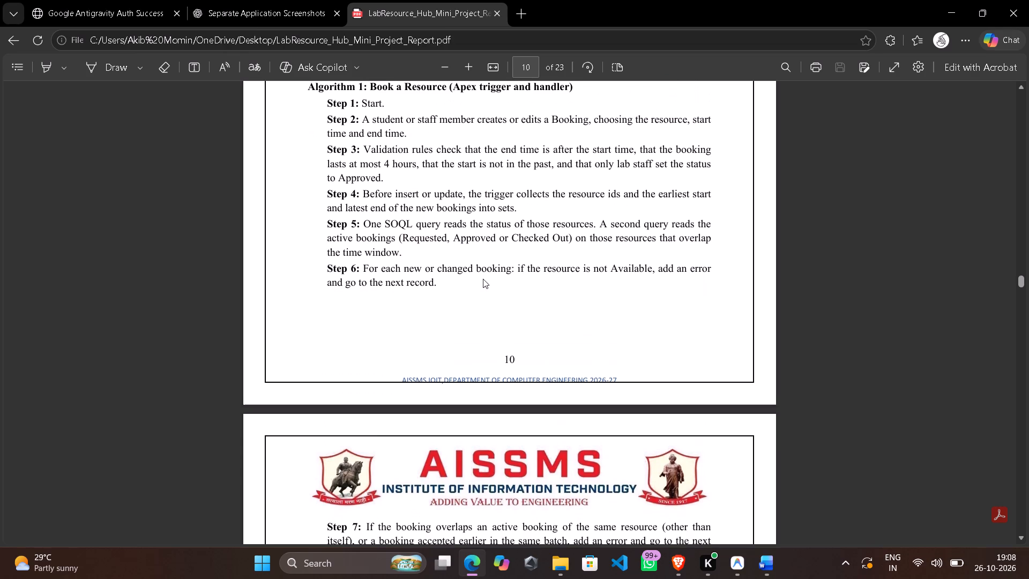
pyautogui.scroll(1, 483, 279)
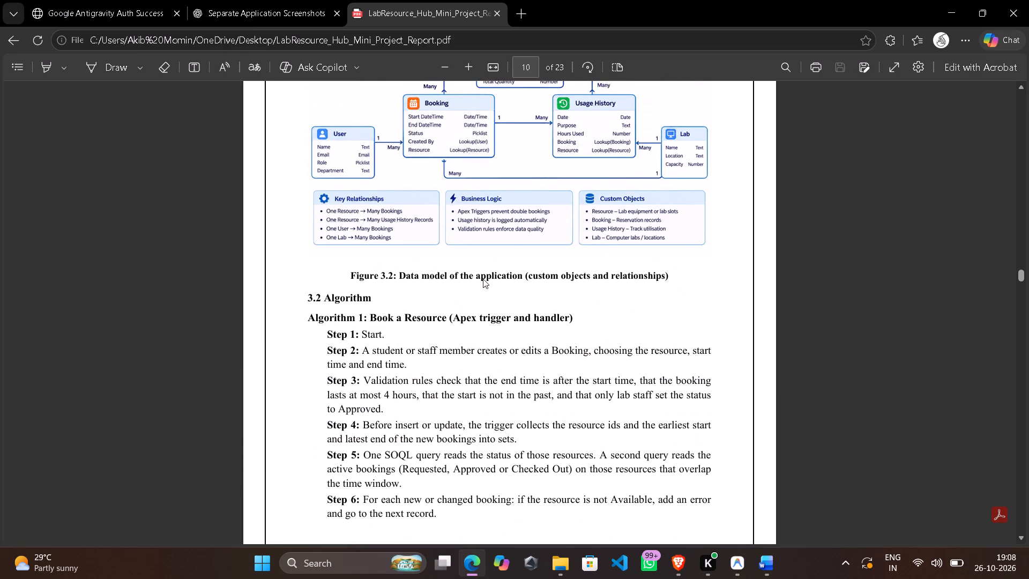
pyautogui.scroll(-2, 483, 279)
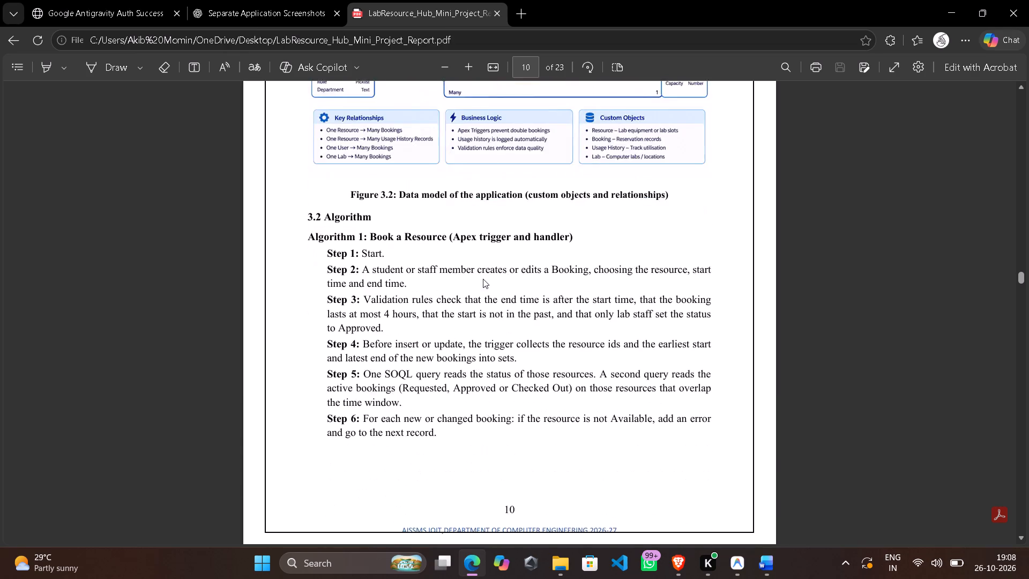
pyautogui.scroll(-1, 483, 279)
pyautogui.scroll(3, 483, 279)
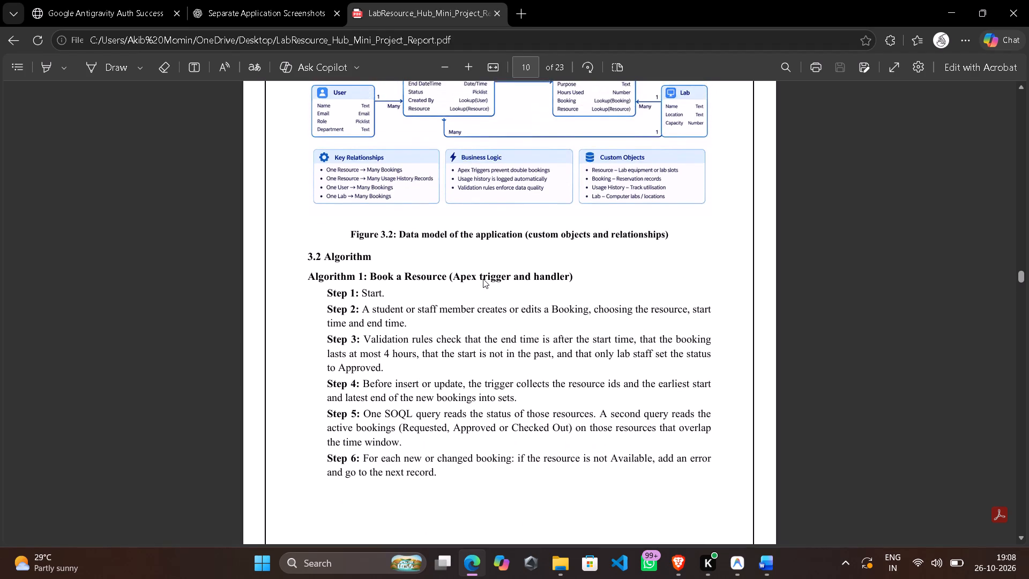
pyautogui.scroll(2, 483, 279)
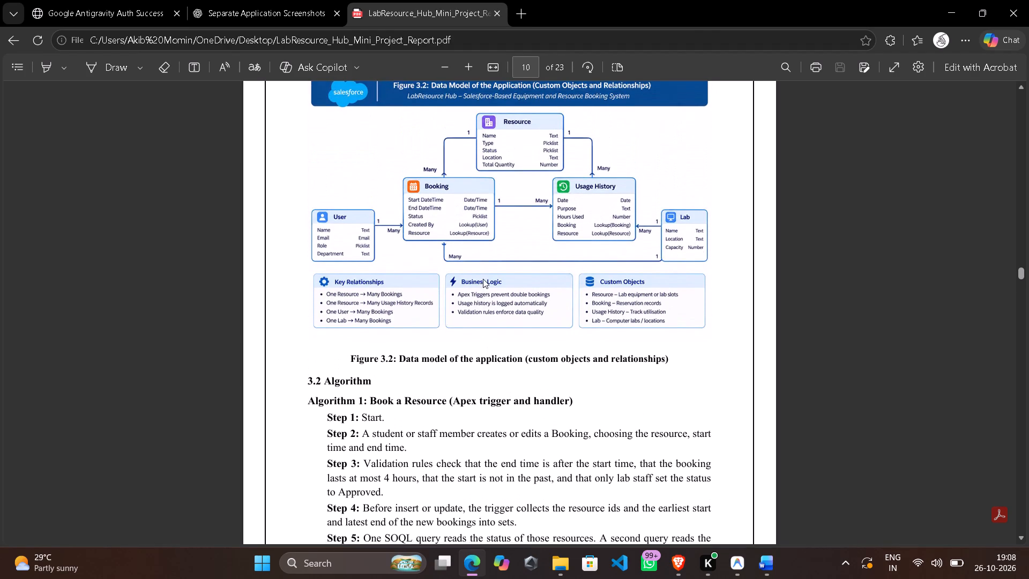
pyautogui.scroll(1, 483, 279)
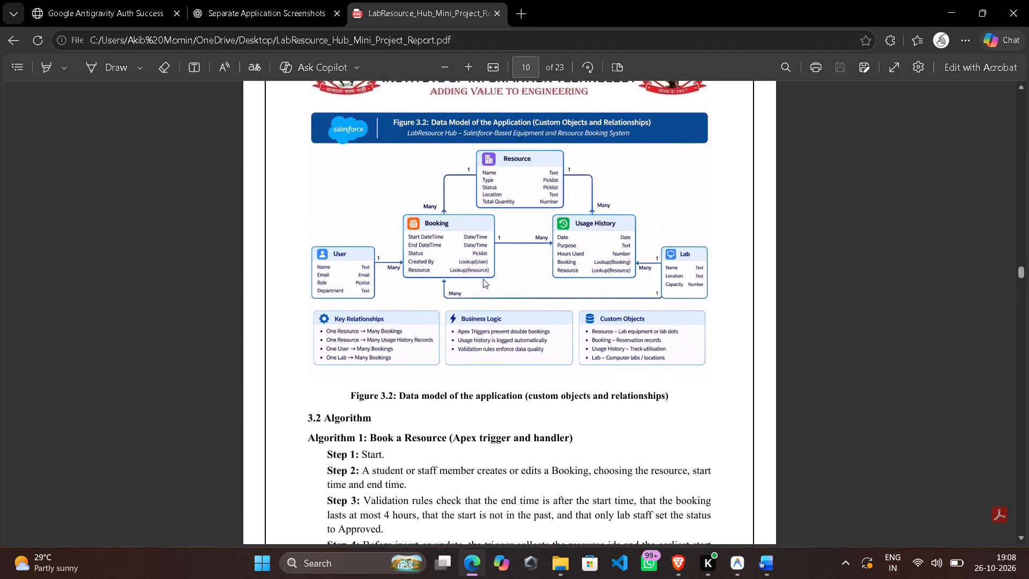
pyautogui.scroll(-6, 483, 279)
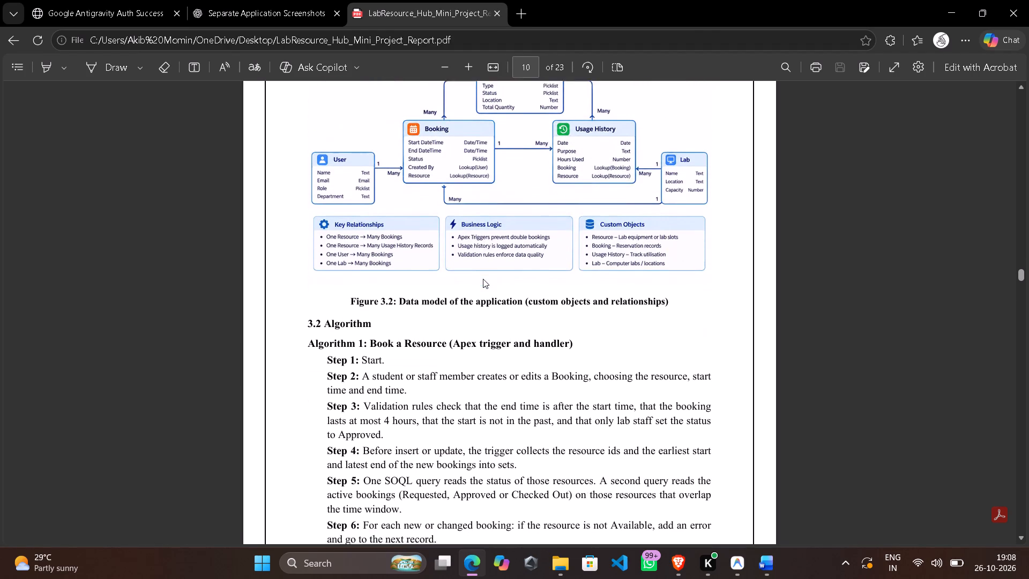
# Check Algorithms 1 to 4 on pages 10 and 11, including where Algorithm 1 breaks across the pages.
pyautogui.scroll(-3, 483, 279)
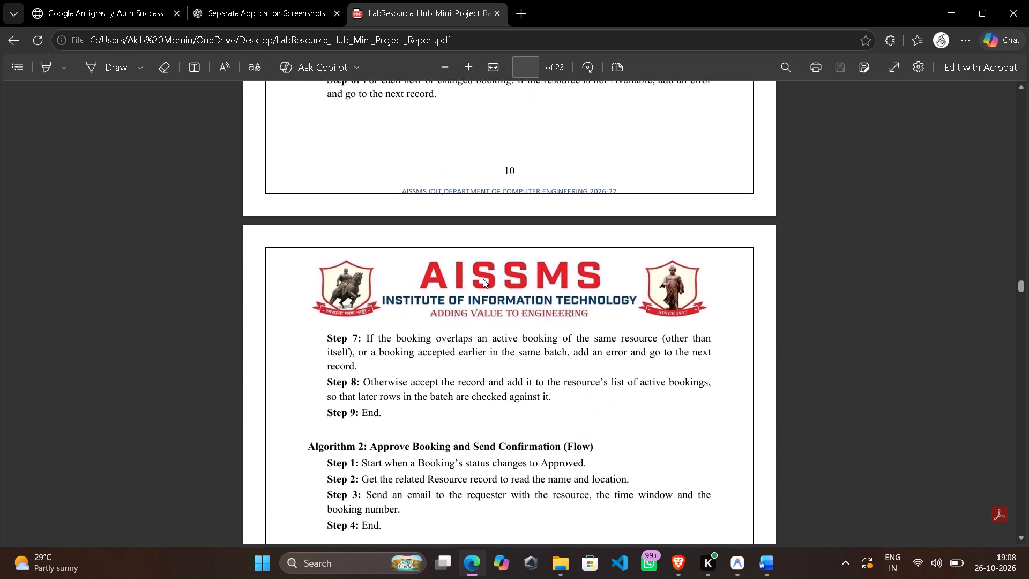
pyautogui.scroll(-4, 483, 279)
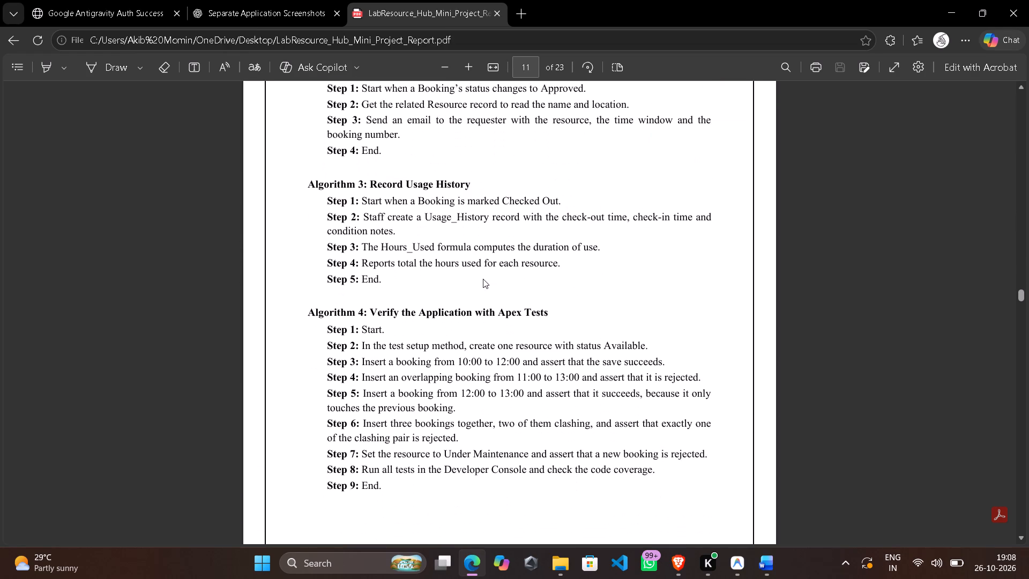
pyautogui.scroll(-1, 483, 279)
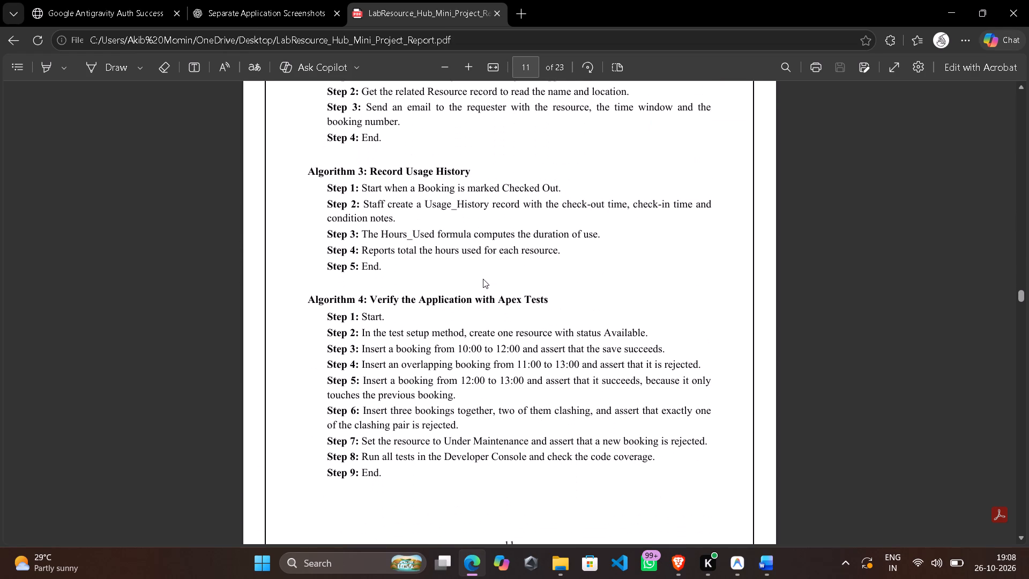
pyautogui.scroll(-2, 483, 279)
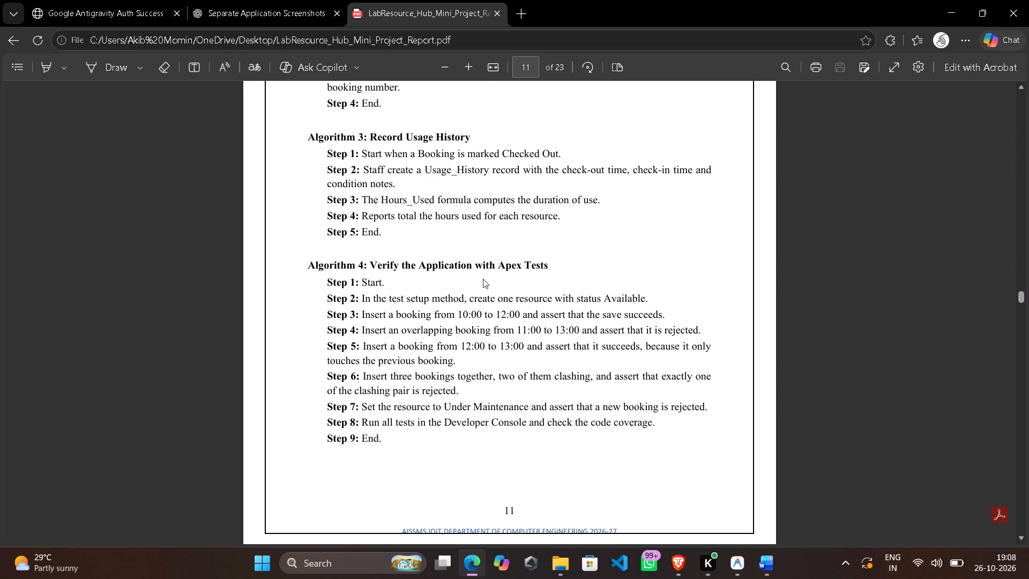
# Review the Implementation chapter's development environment section and its tools and technologies tables on pages 12 and 13.
pyautogui.scroll(-4, 483, 279)
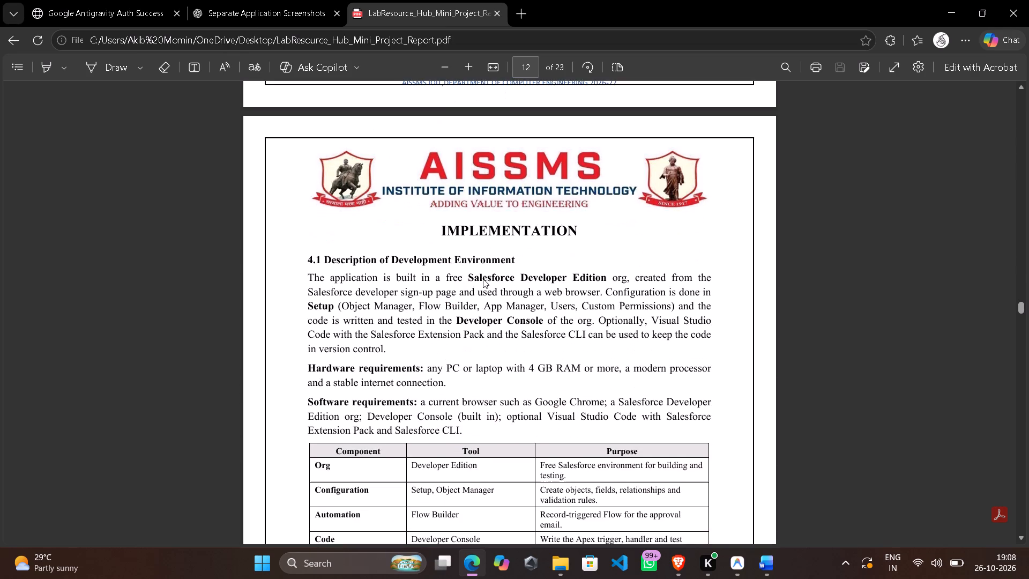
pyautogui.scroll(-6, 483, 279)
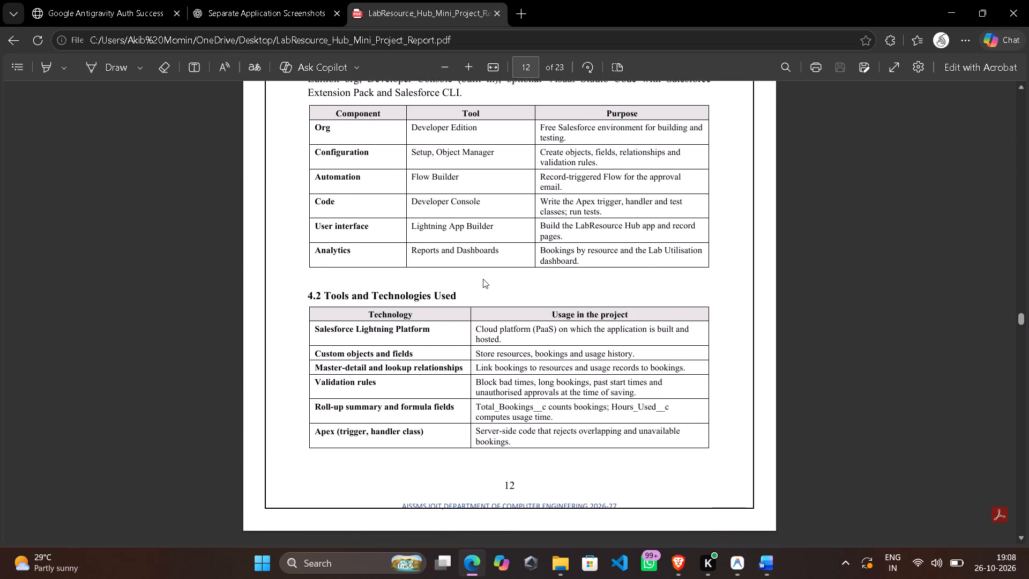
pyautogui.scroll(-2, 483, 279)
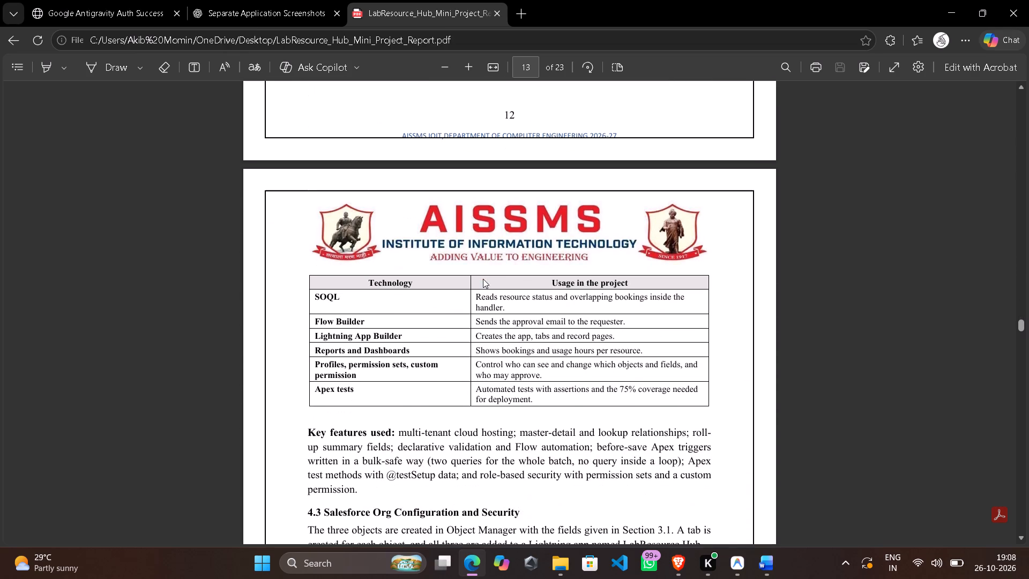
# Examine section 4.3 on Salesforce org configuration and security, including the validation rules and the settings table spanning pages 13 and 14.
pyautogui.scroll(-3, 483, 279)
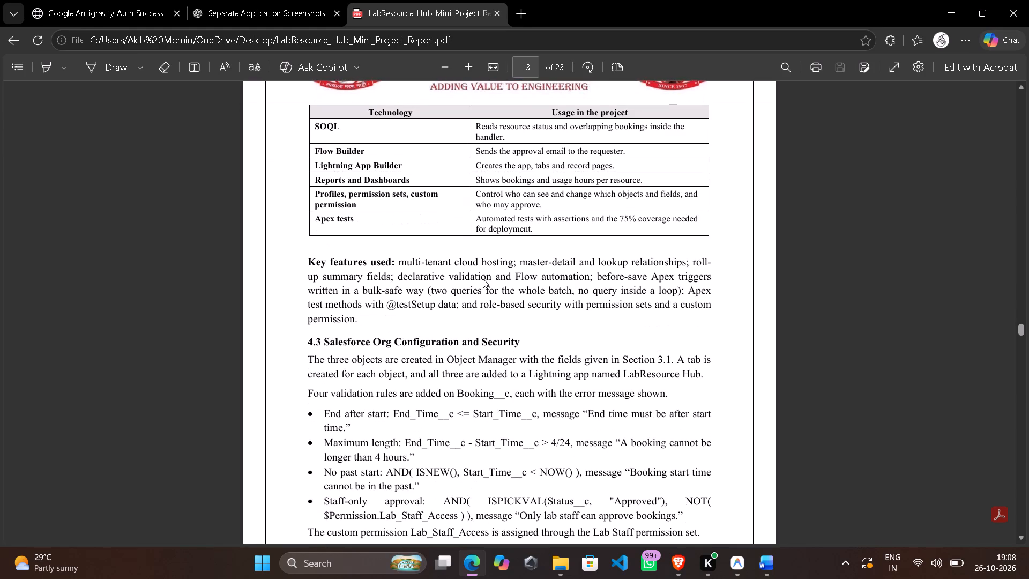
pyautogui.scroll(-3, 483, 279)
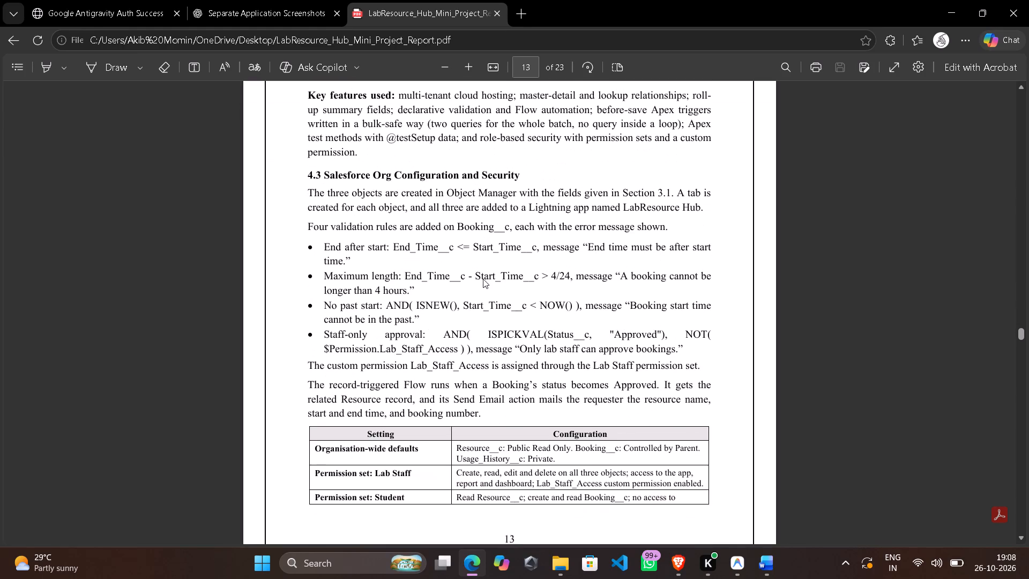
pyautogui.scroll(-4, 483, 279)
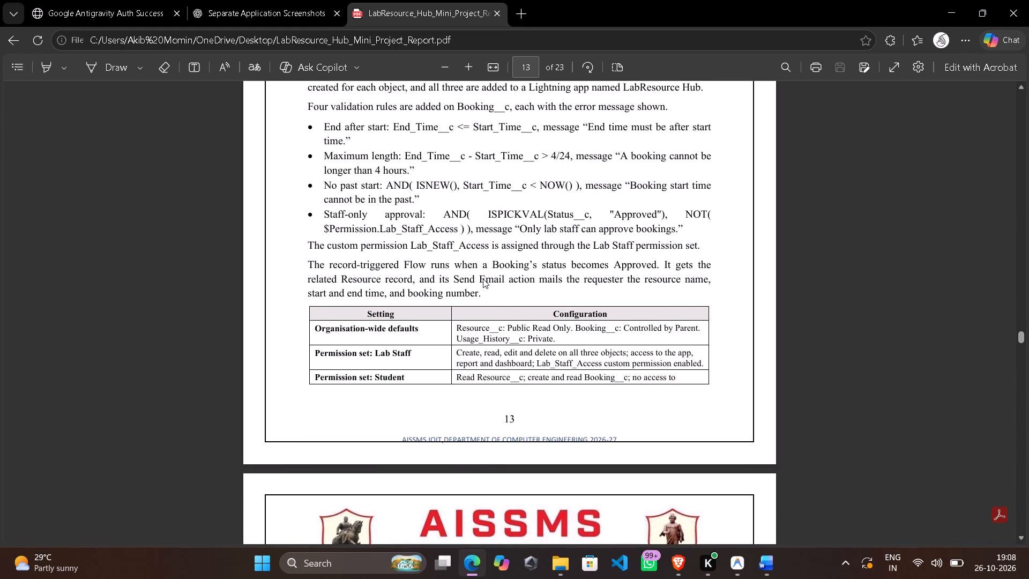
pyautogui.scroll(-1, 483, 279)
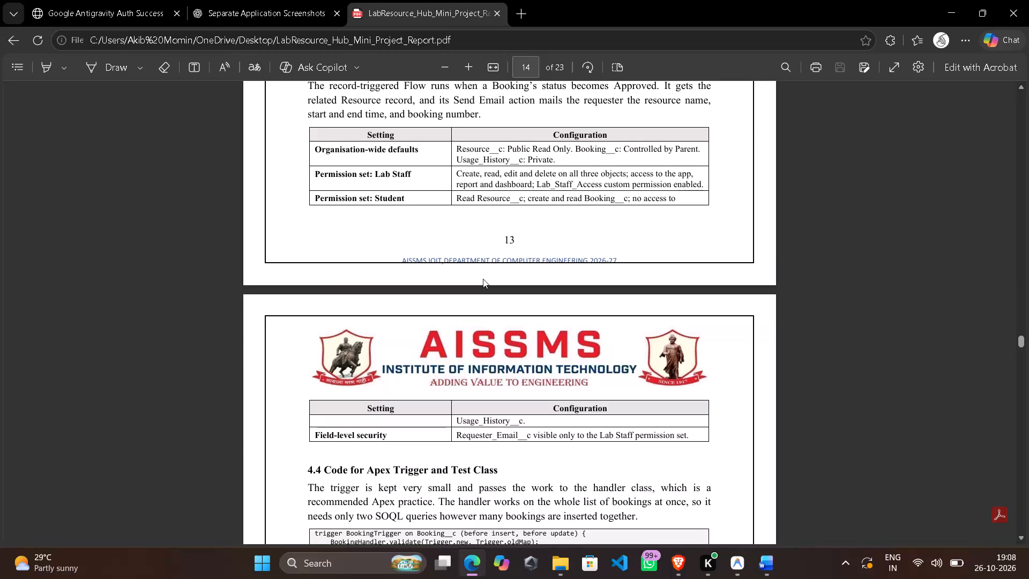
pyautogui.scroll(-2, 483, 279)
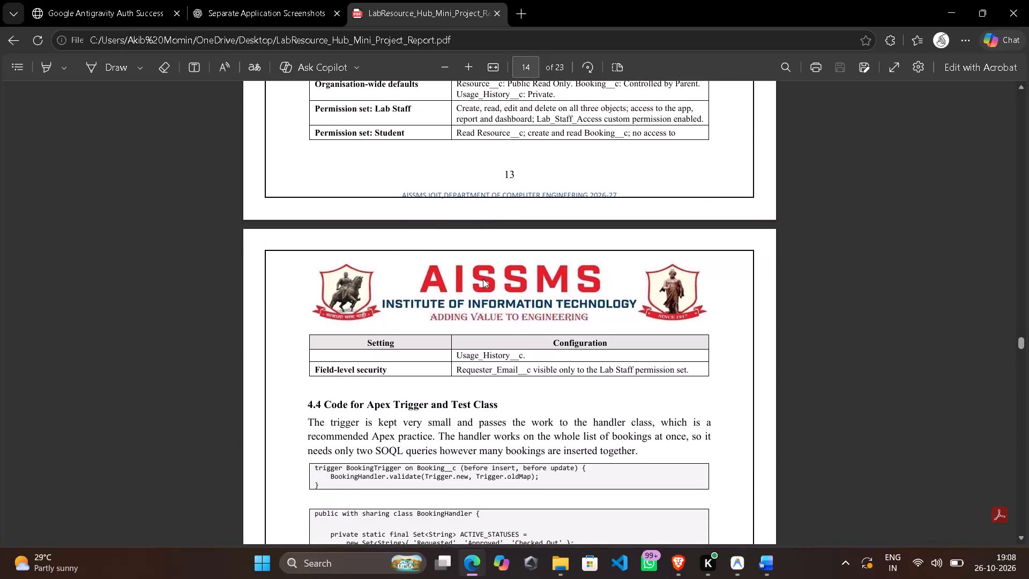
# Check the Apex BookingTrigger and BookingHandler code listings in section 4.4 and their break between pages 14 and 15.
pyautogui.scroll(-6, 483, 279)
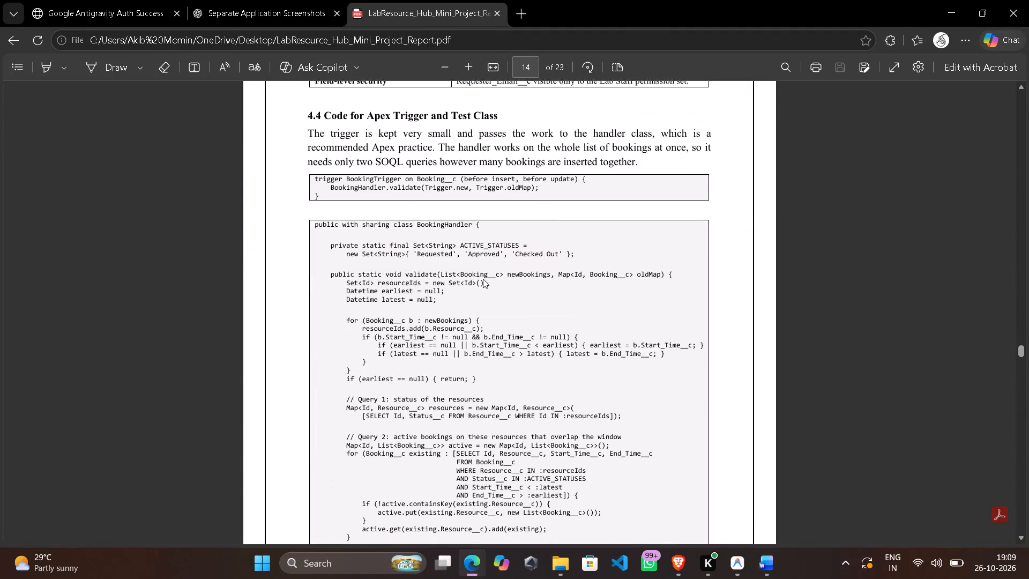
pyautogui.scroll(-5, 483, 279)
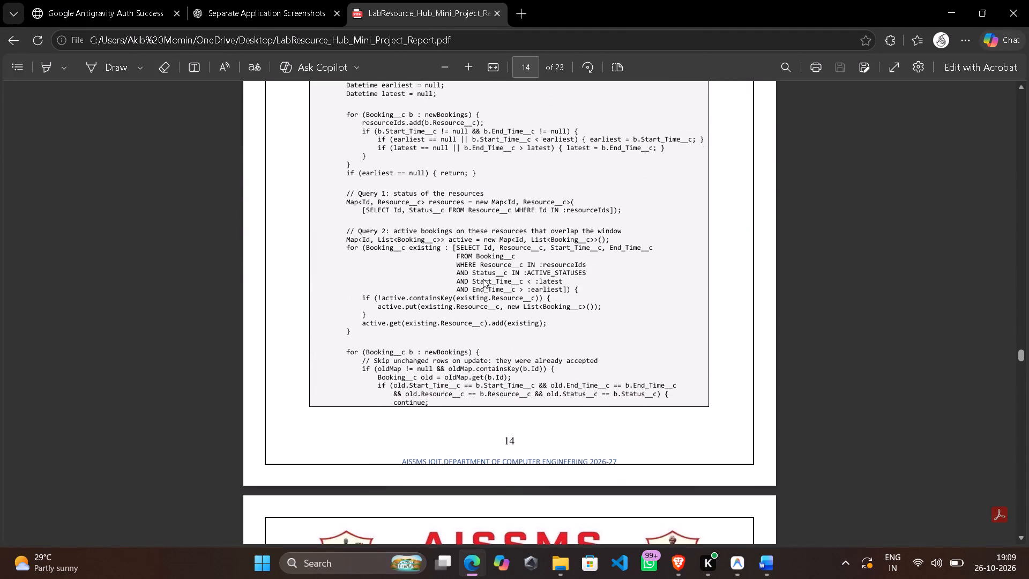
pyautogui.scroll(-4, 483, 279)
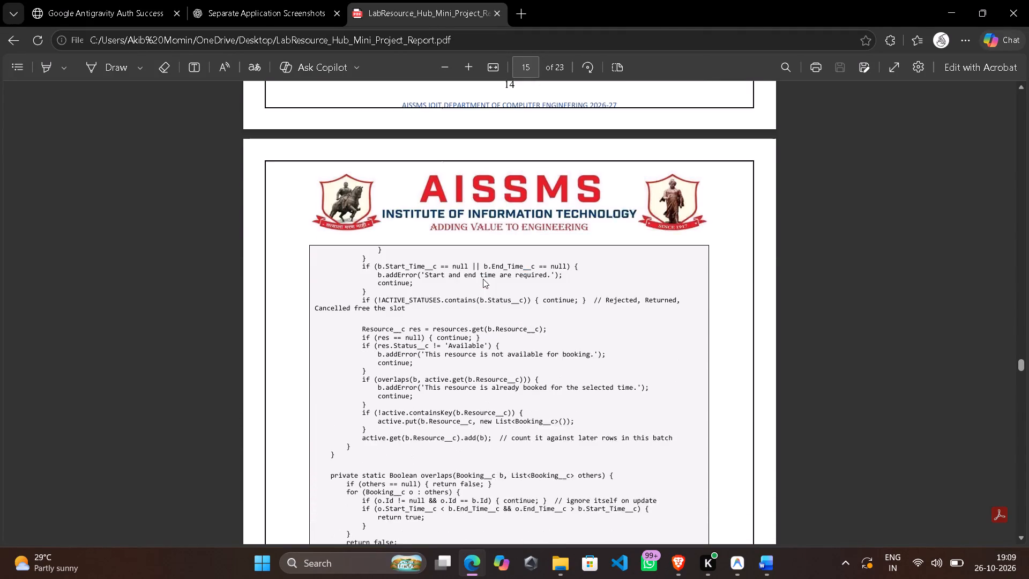
# Check the rest of the BookingHandler code on page 15 and the BookingHandlerTest listing's break onto page 16.
pyautogui.scroll(-3, 483, 279)
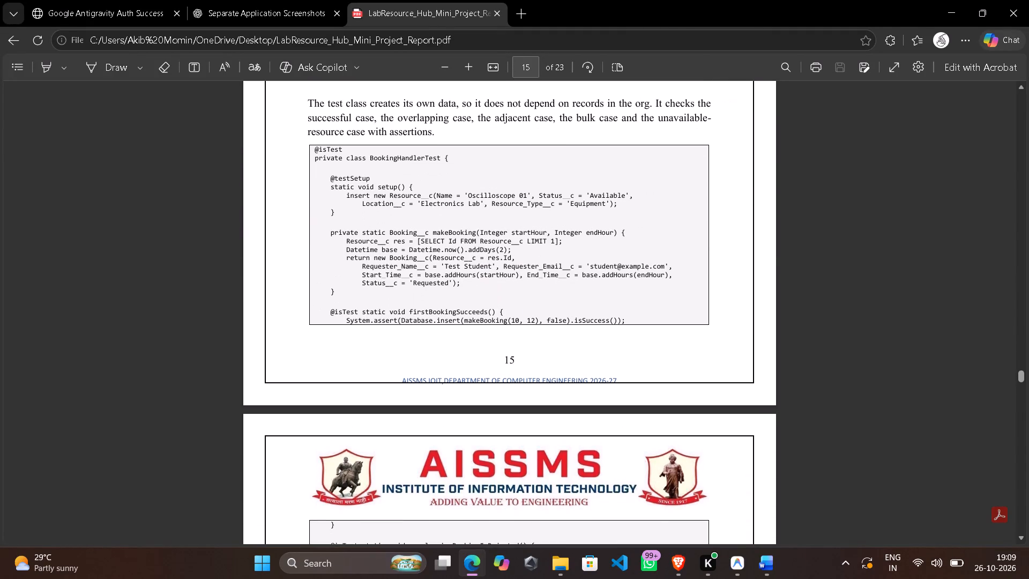
pyautogui.scroll(-5, 500, 244)
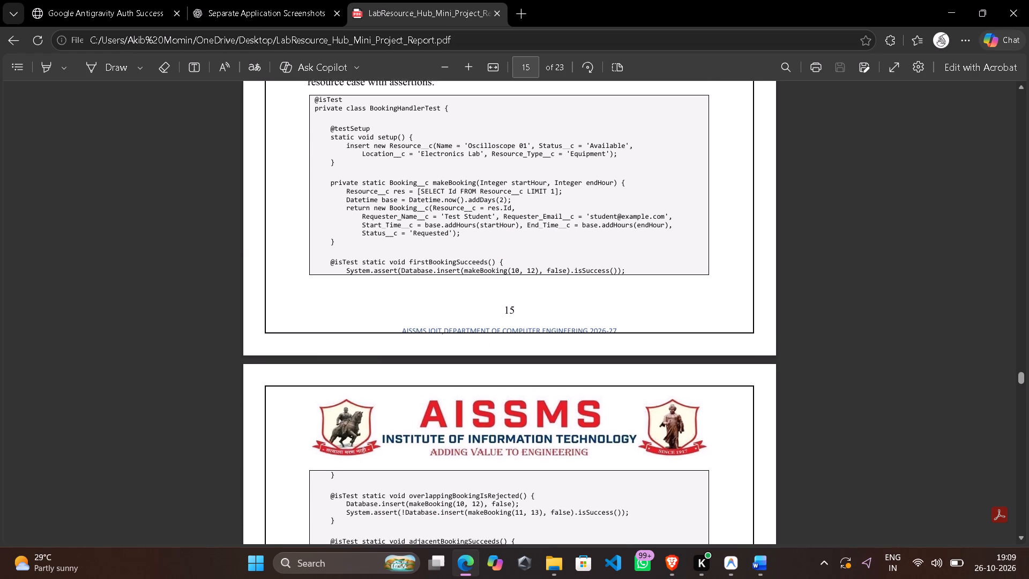
# Review the remaining BookingHandlerTest methods and the layout of page 16 down to its footer.
pyautogui.scroll(-7, 500, 244)
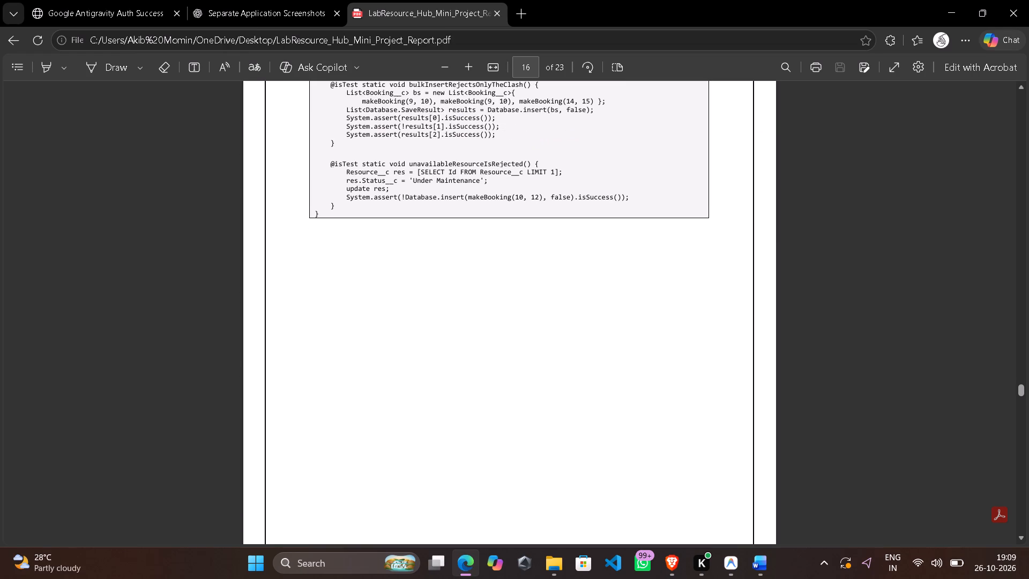
pyautogui.scroll(-3, 500, 244)
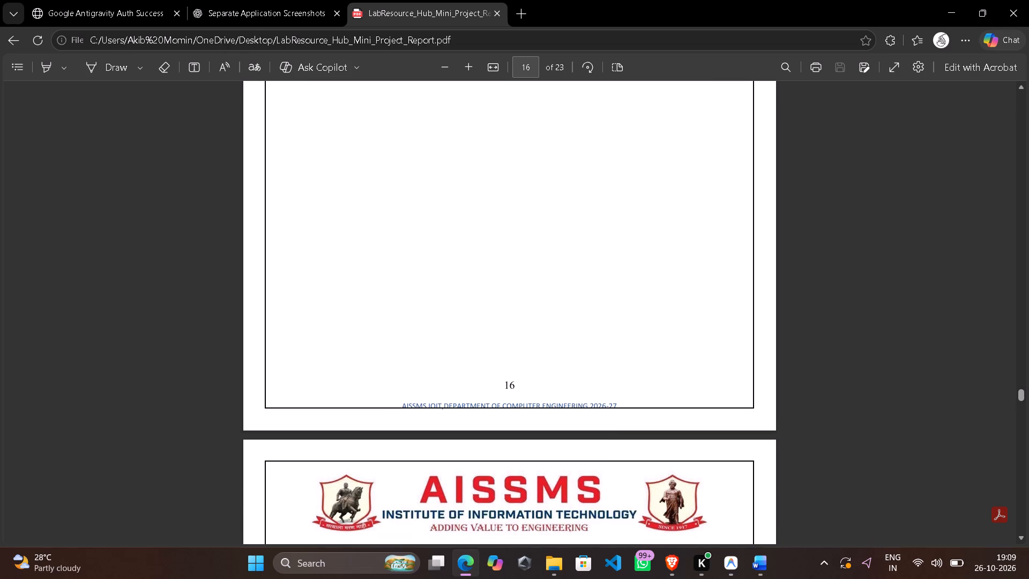
# Examine section 4.5, Screenshots of the Application, on page 17, including its numbered list and the Schema Builder image.
pyautogui.scroll(-3, 503, 233)
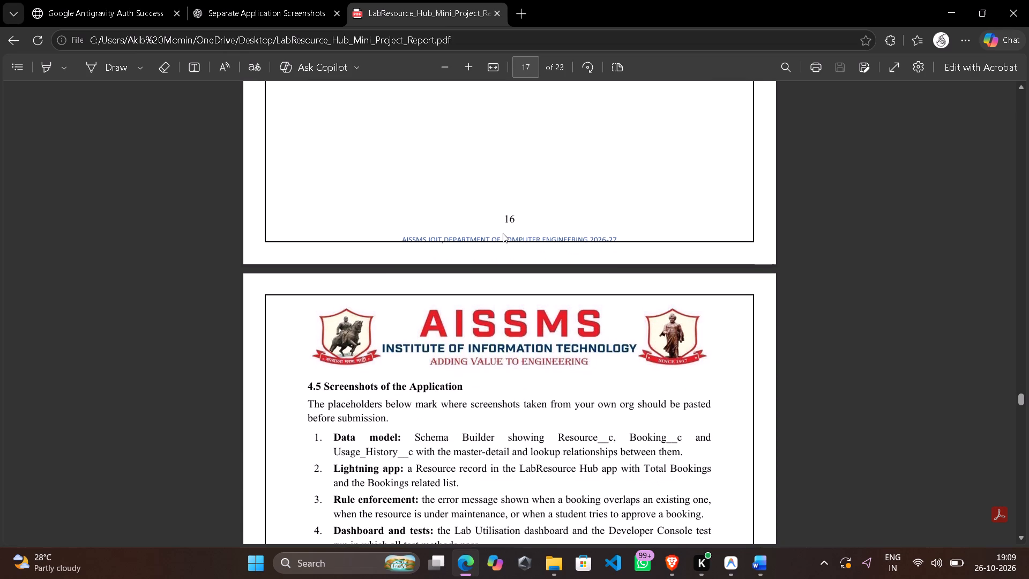
pyautogui.scroll(-1, 503, 233)
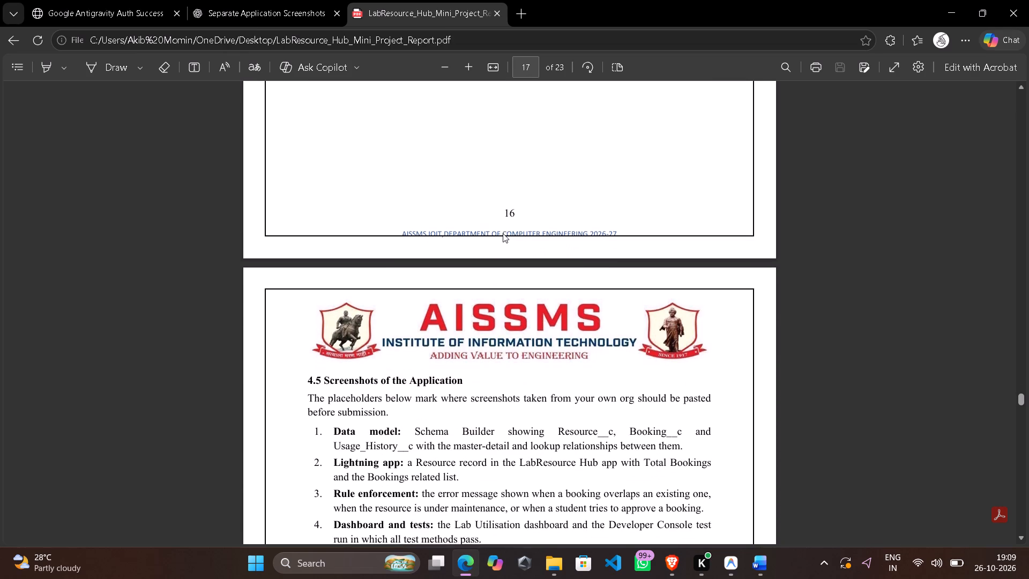
pyautogui.scroll(-3, 503, 233)
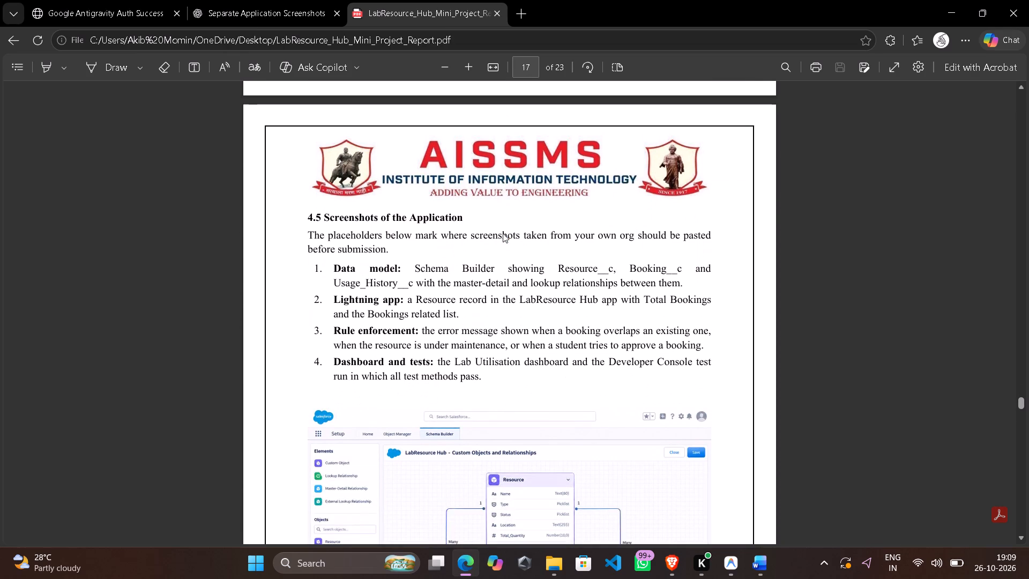
pyautogui.scroll(-3, 503, 233)
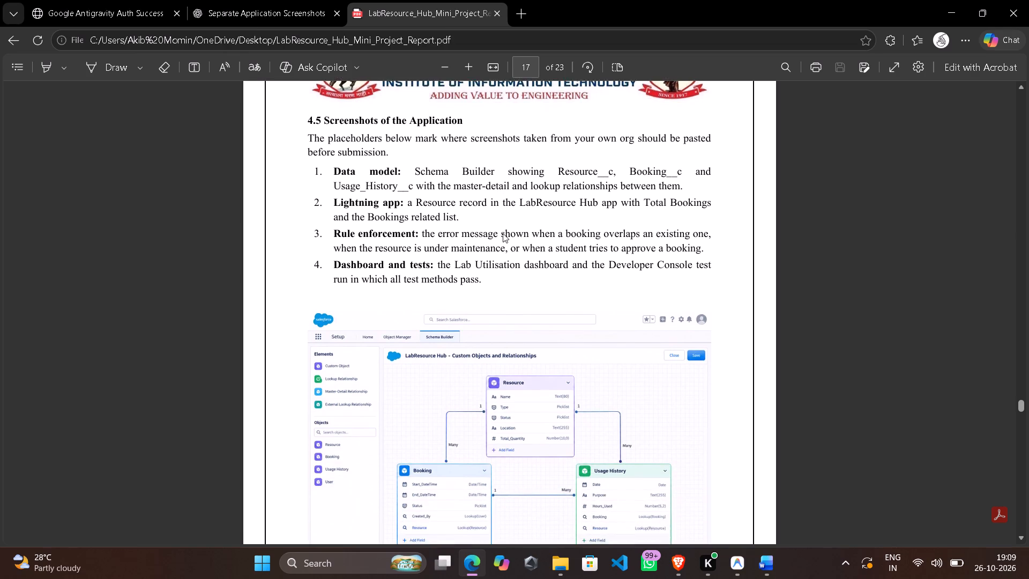
# Check the Figure 4.1 to 4.3 application screenshots, their captions and the layout of pages 17 and 18.
pyautogui.scroll(-1, 503, 233)
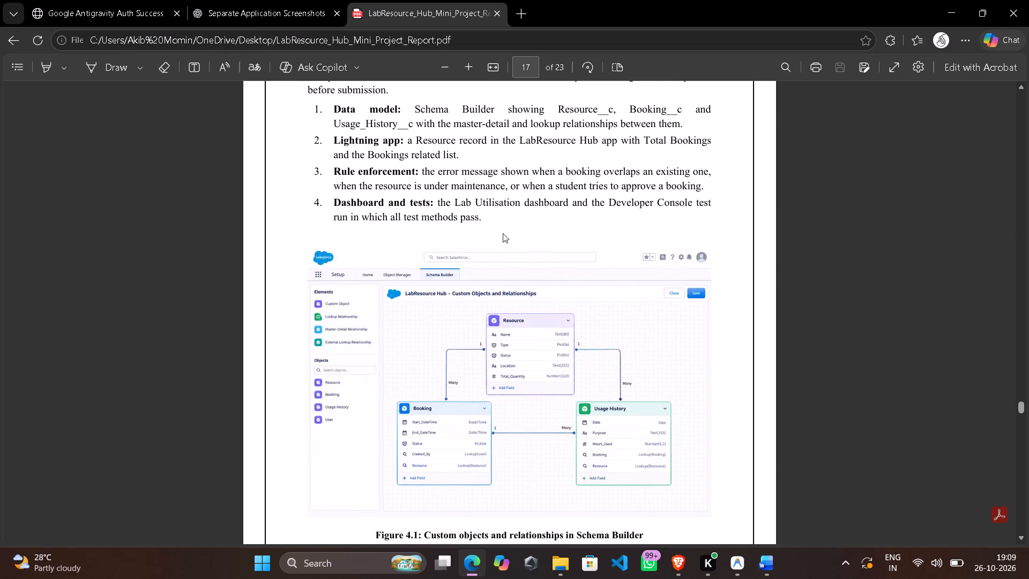
pyautogui.scroll(-2, 503, 233)
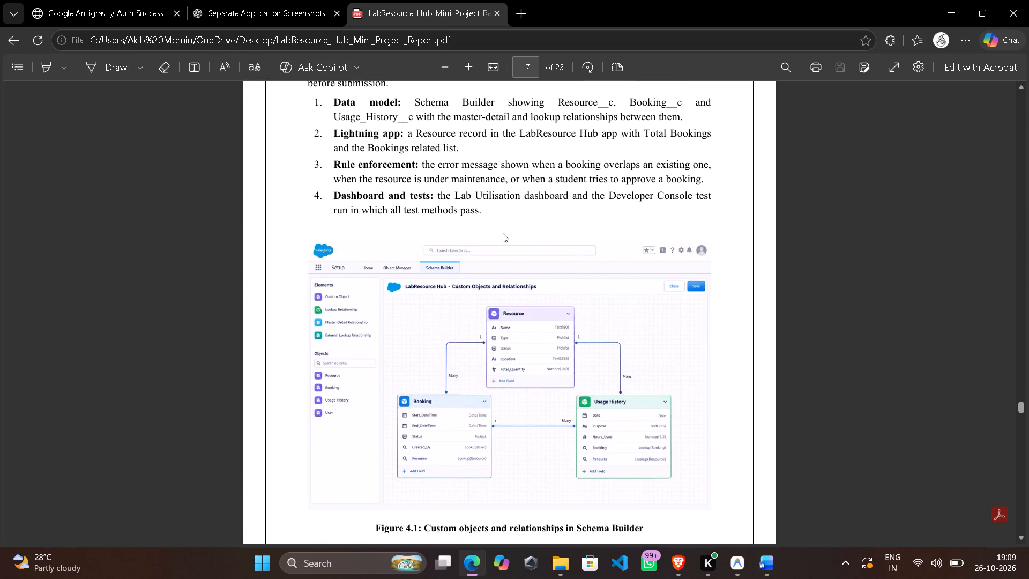
pyautogui.scroll(-3, 503, 233)
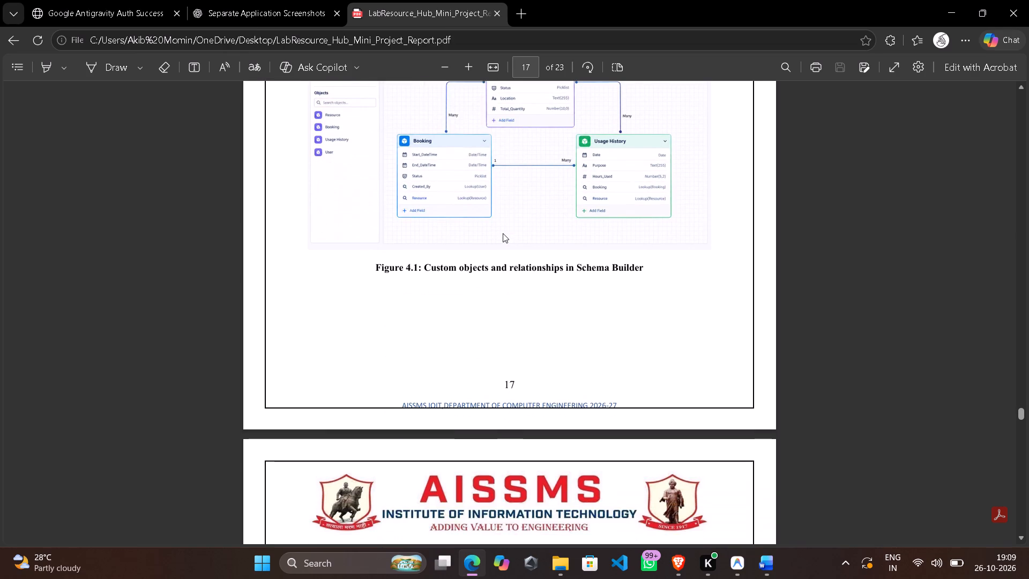
pyautogui.scroll(-5, 503, 233)
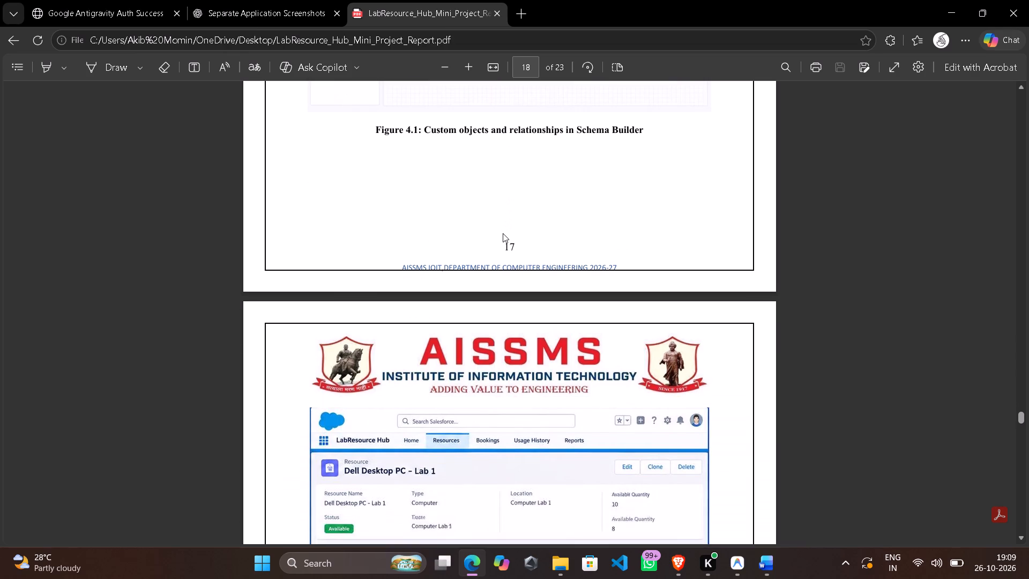
pyautogui.scroll(-4, 503, 233)
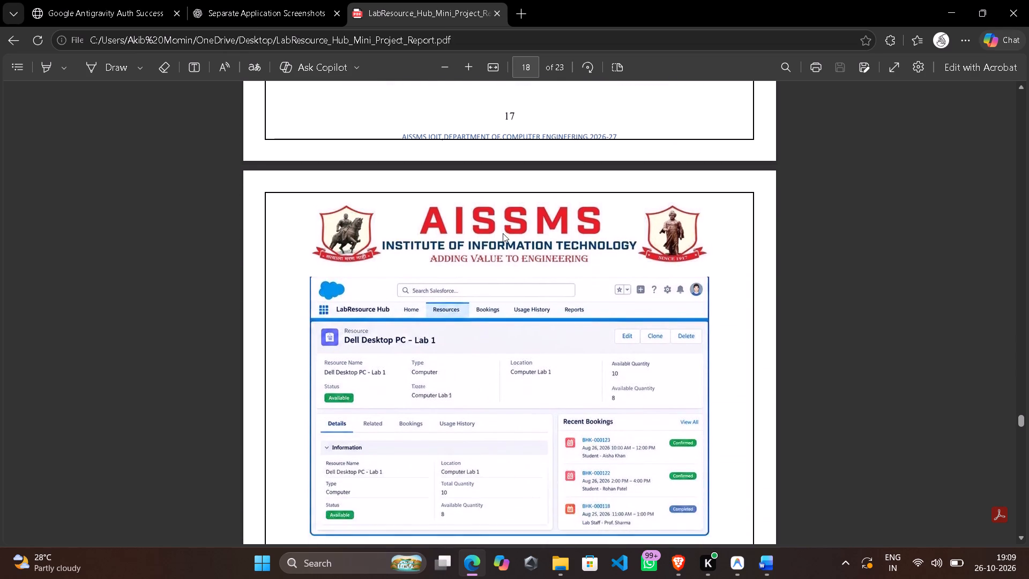
pyautogui.scroll(-3, 503, 233)
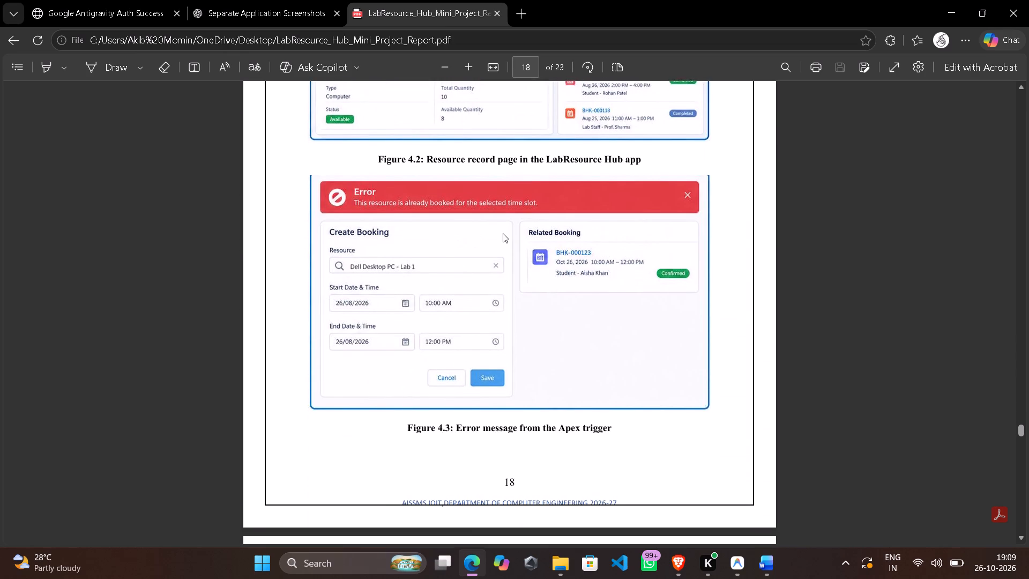
# Review Figure 4.4 on page 19, the test case table on page 20 and the Evaluation paragraph on page 21.
pyautogui.scroll(-4, 503, 233)
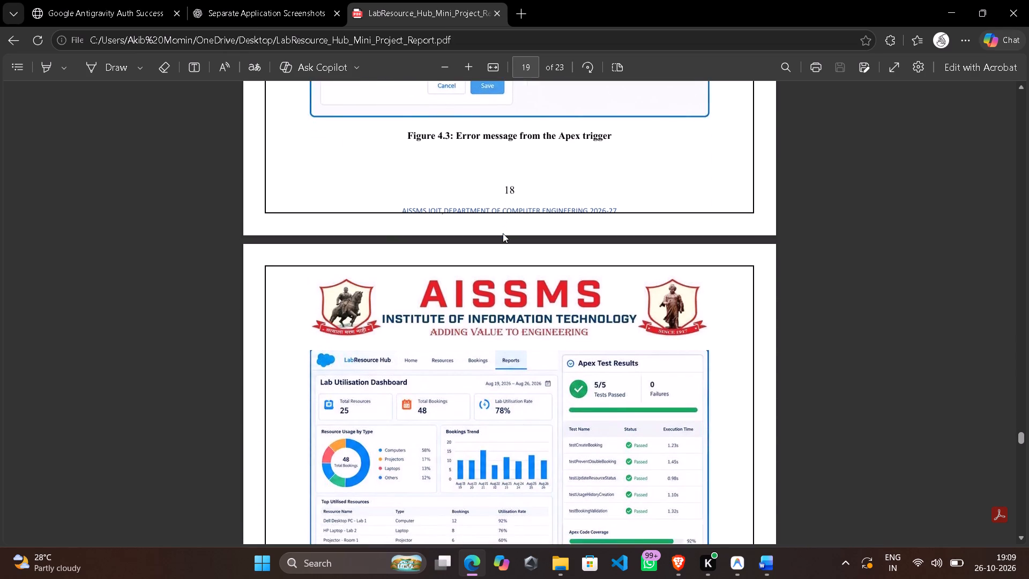
pyautogui.scroll(-8, 503, 233)
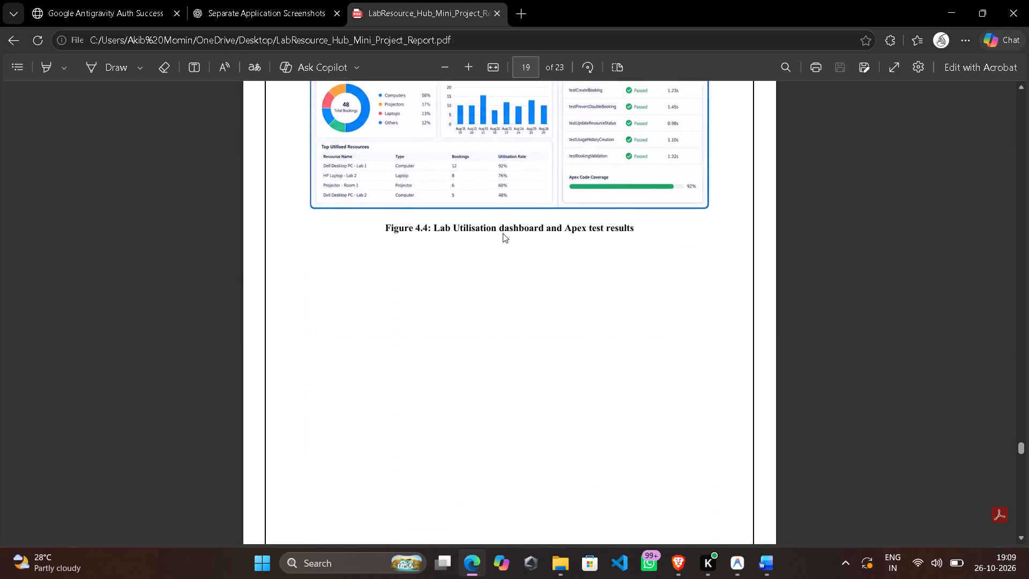
pyautogui.scroll(-4, 503, 233)
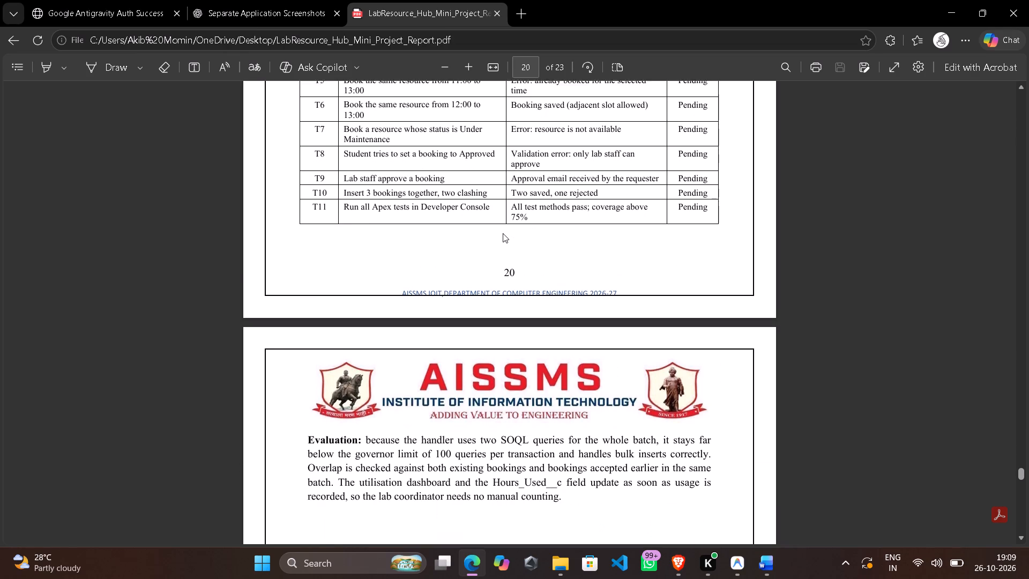
pyautogui.scroll(-3, 503, 233)
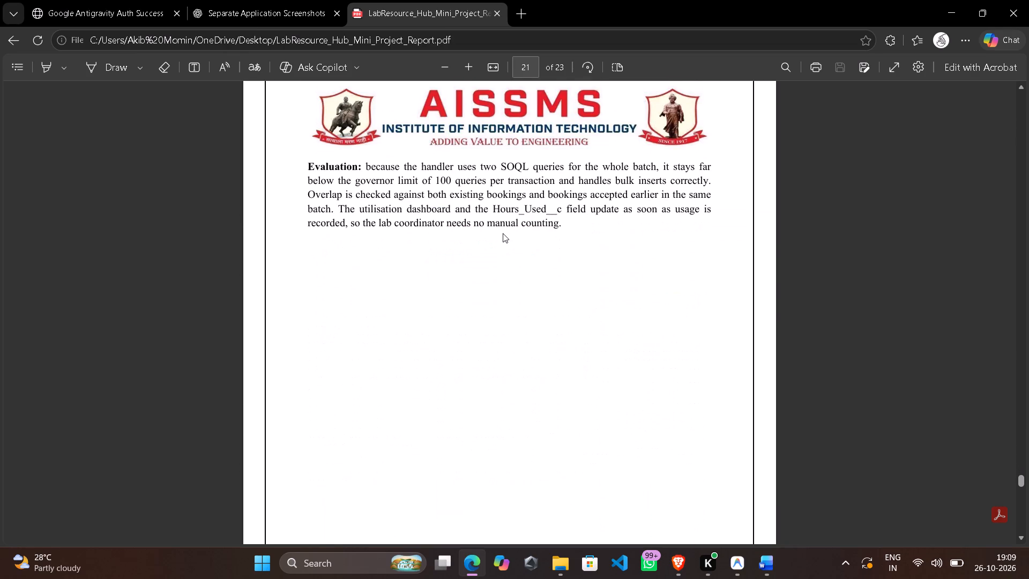